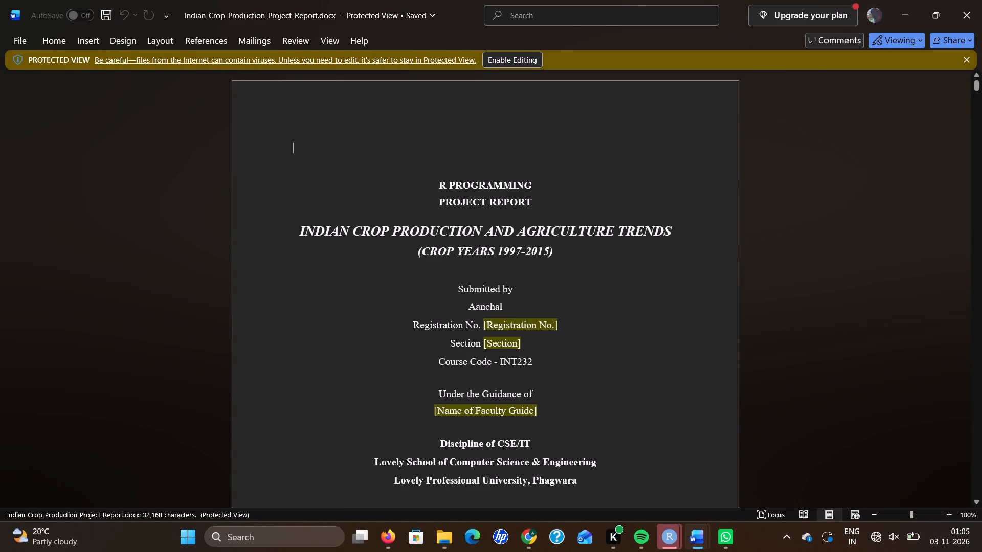
# Enable editing of the Indian_Crop_Production_Project_Report document.
pyautogui.click(531, 57)
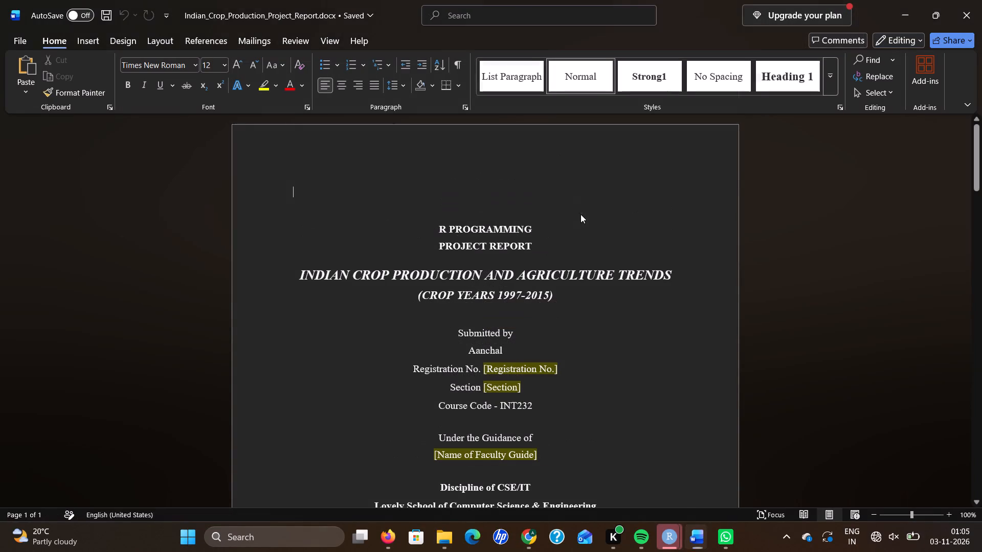
# Review the report's front matter, from the title page and acknowledgement through the table of contents and lists of figures and tables.
pyautogui.scroll(-2, 581, 214)
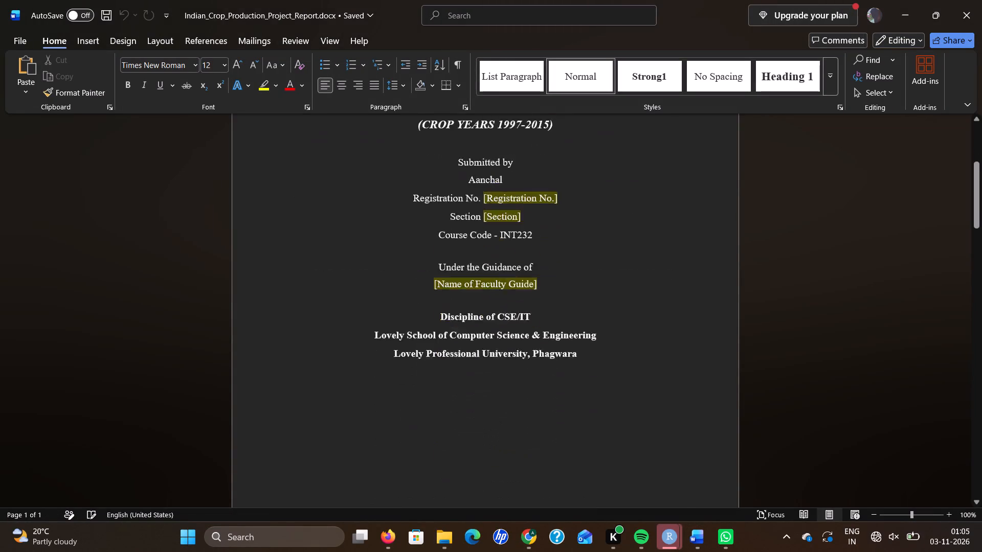
pyautogui.scroll(-1, 581, 214)
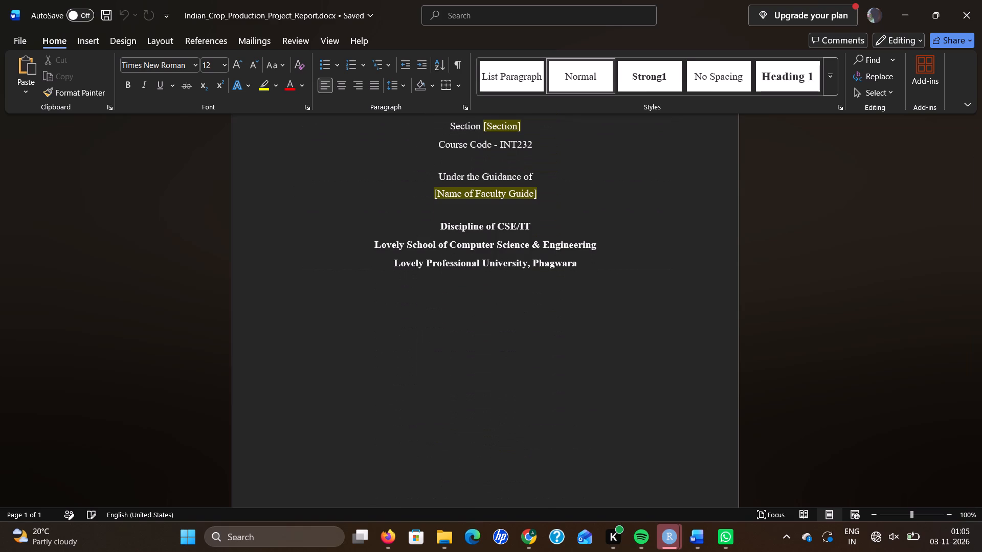
pyautogui.scroll(-7, 581, 214)
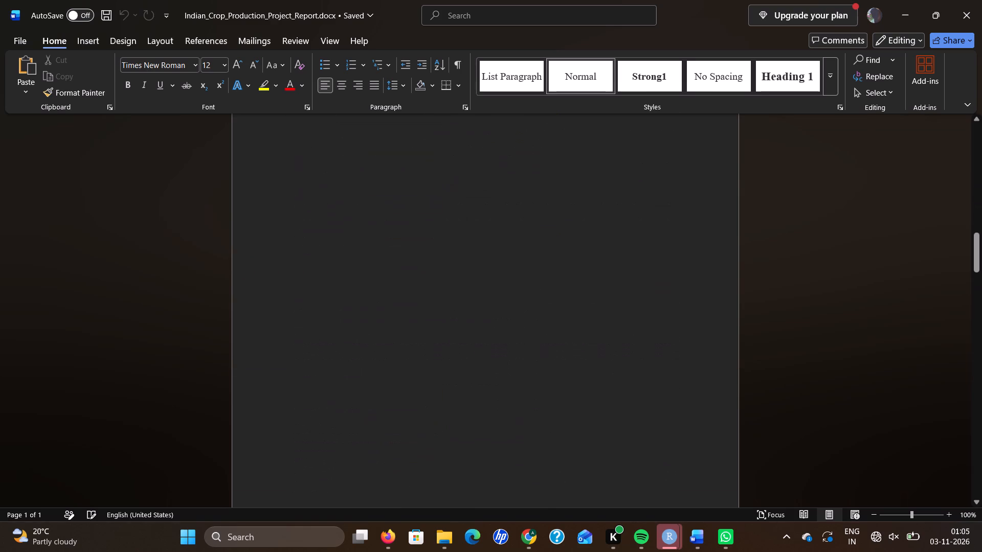
pyautogui.scroll(-5, 581, 214)
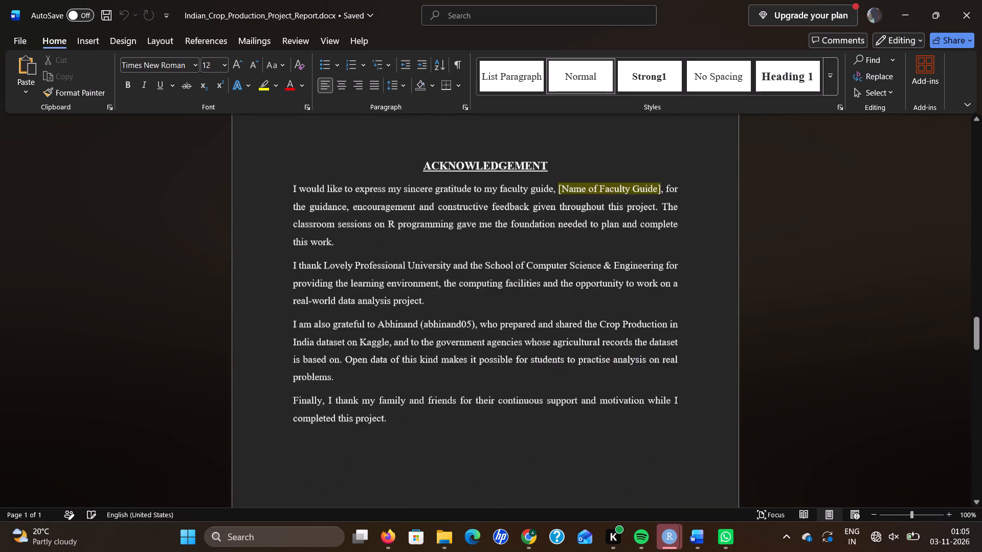
pyautogui.scroll(-1, 581, 214)
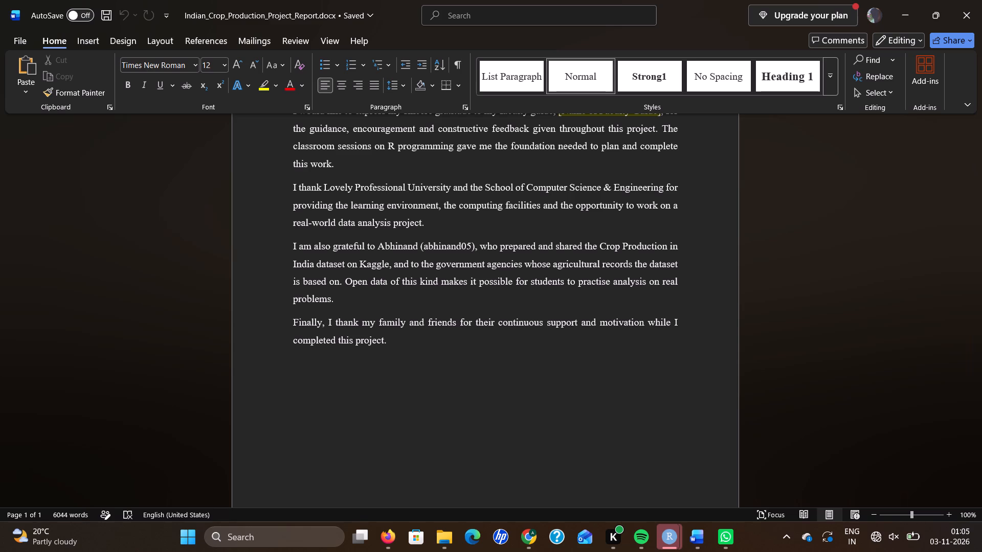
pyautogui.scroll(-1, 581, 214)
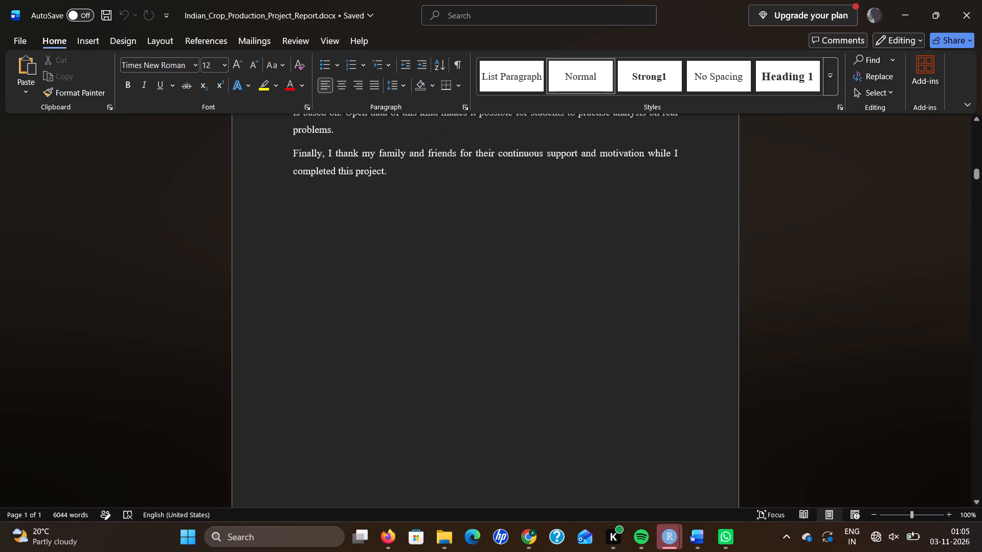
pyautogui.scroll(-3, 581, 214)
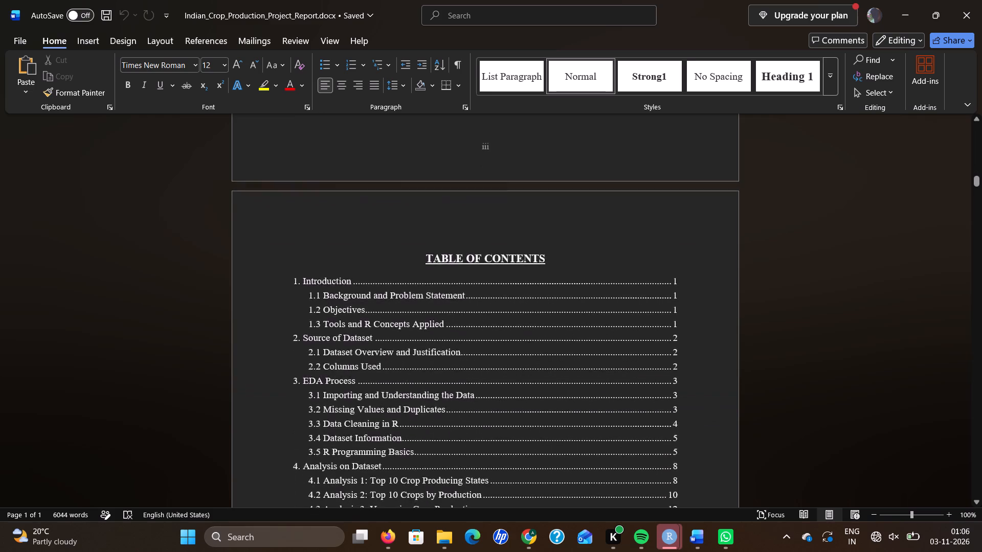
pyautogui.scroll(-5, 581, 214)
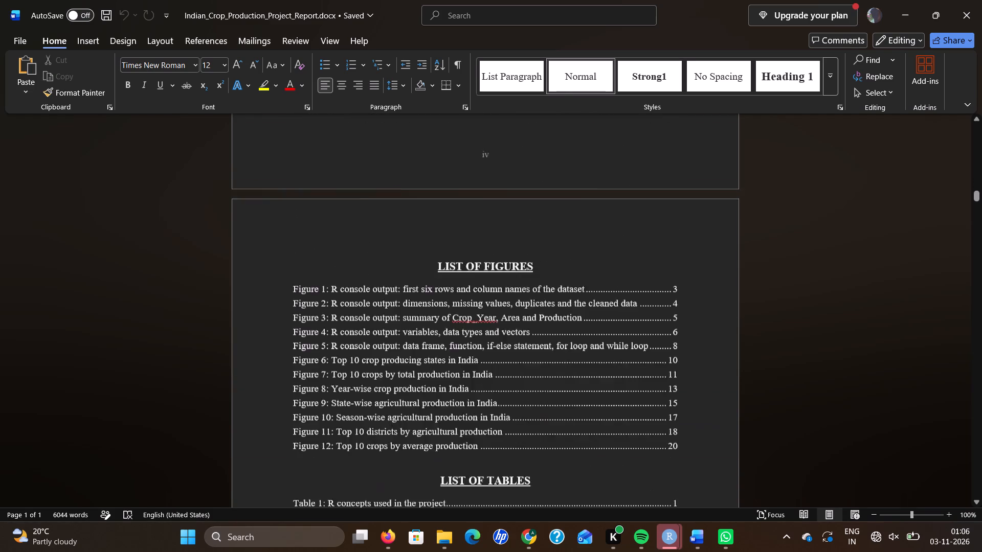
pyautogui.scroll(-5, 581, 214)
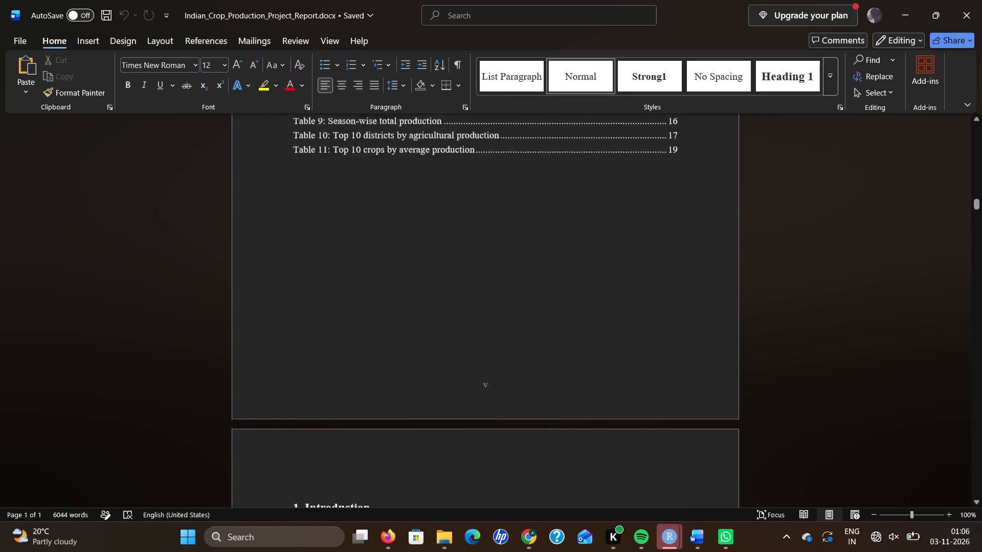
# Look over the Introduction and Source of Dataset sections, including the R concepts table and the dataset justification.
pyautogui.scroll(-4, 581, 214)
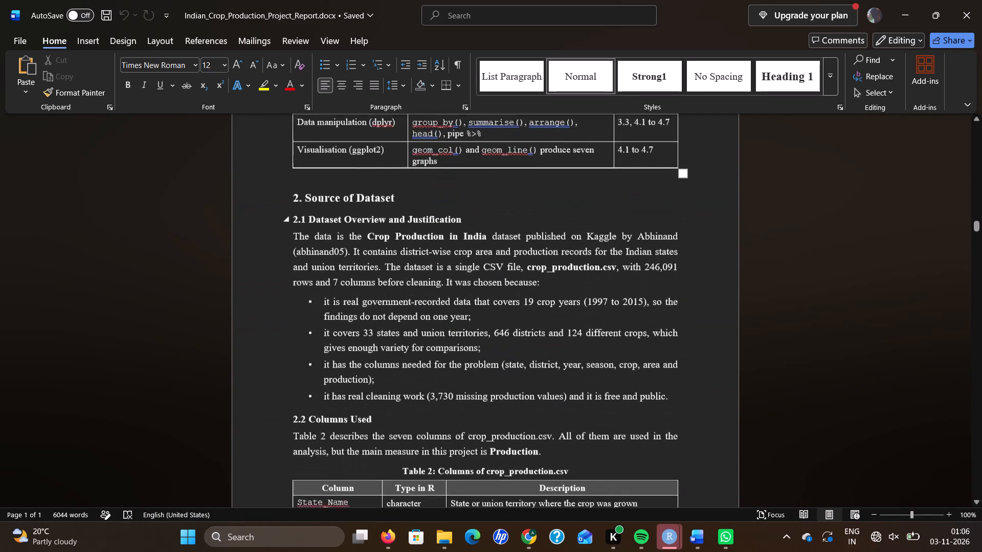
pyautogui.scroll(-1, 581, 214)
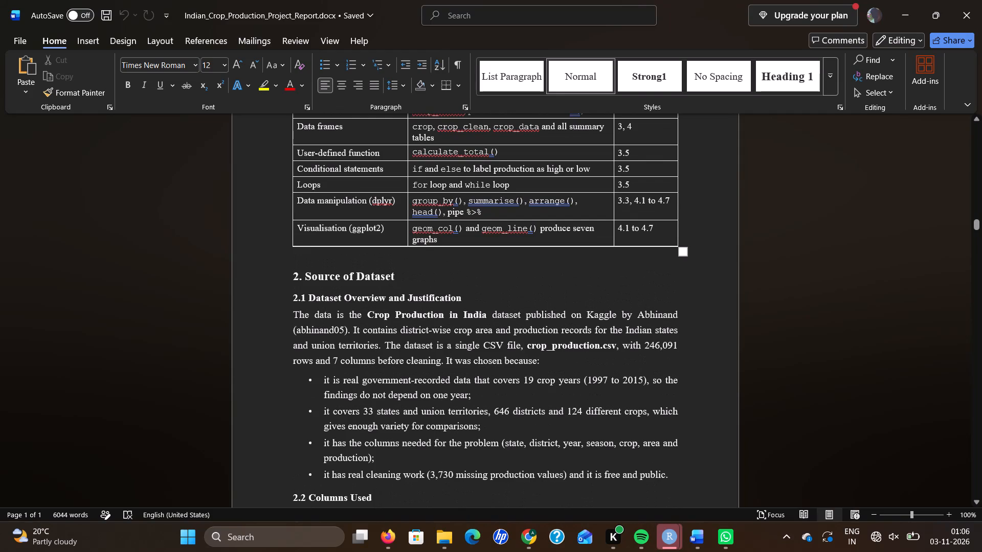
pyautogui.scroll(-1, 581, 214)
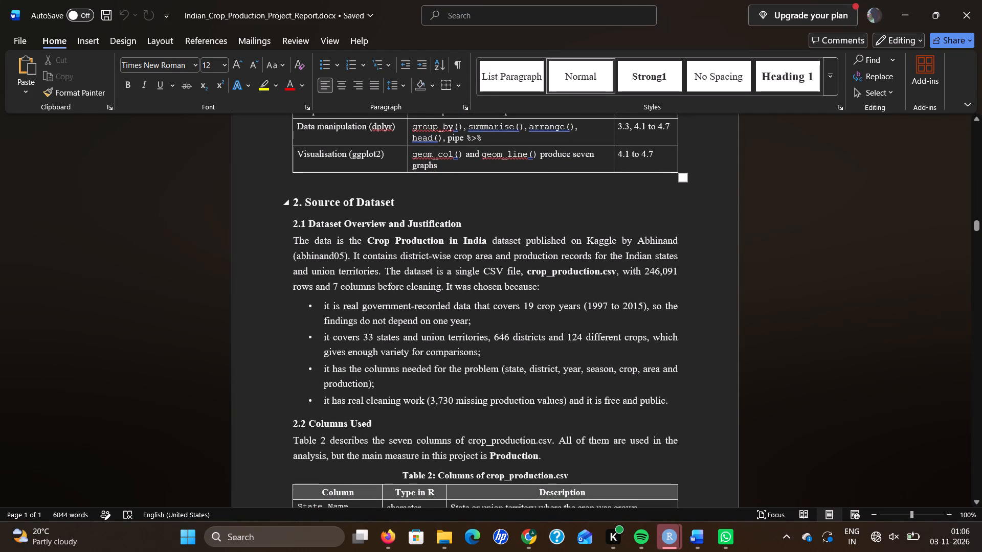
pyautogui.scroll(1, 581, 214)
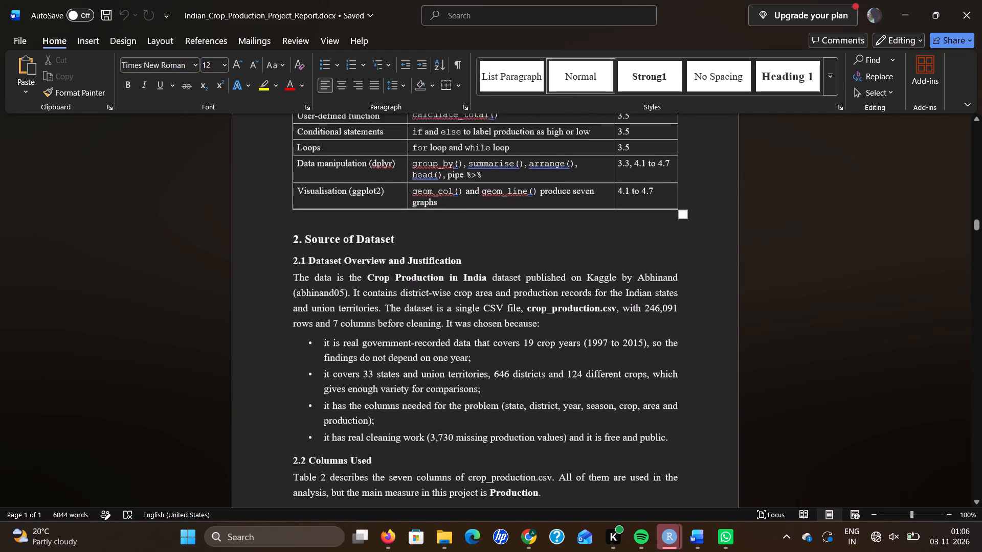
pyautogui.scroll(2, 581, 214)
# Examine the EDA Process section, covering data import, missing values, cleaning, the dataset summary and the R programming basics examples.
pyautogui.scroll(-6, 581, 214)
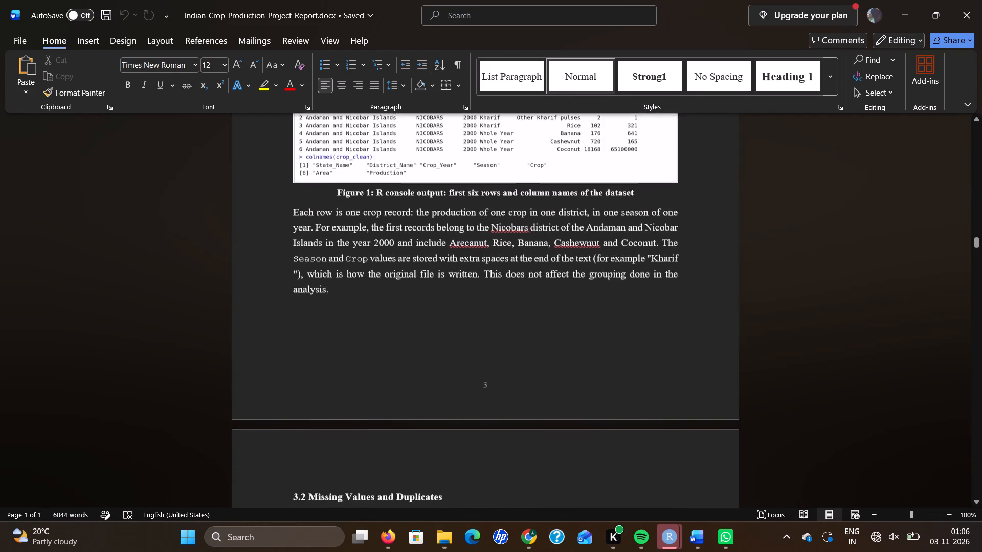
pyautogui.scroll(1, 581, 214)
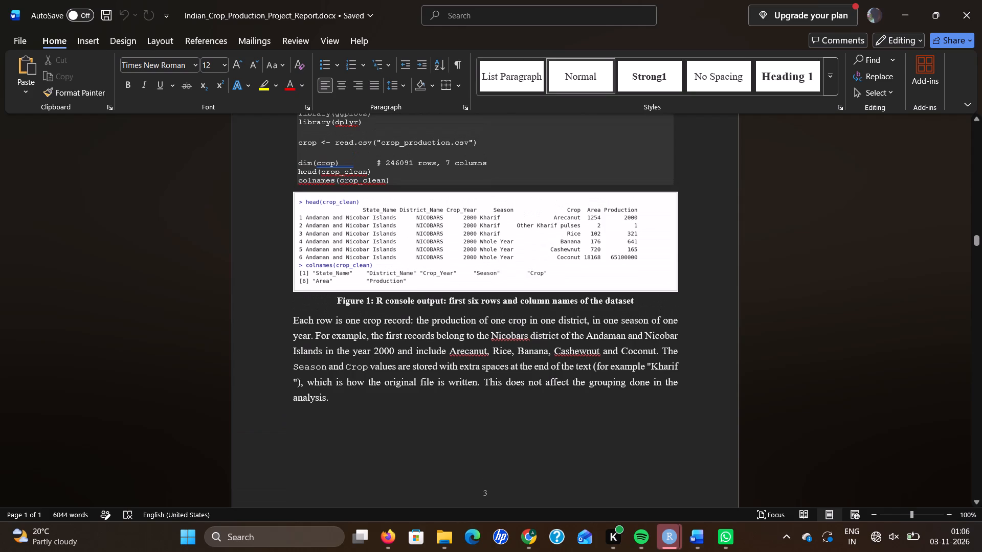
pyautogui.scroll(-4, 581, 214)
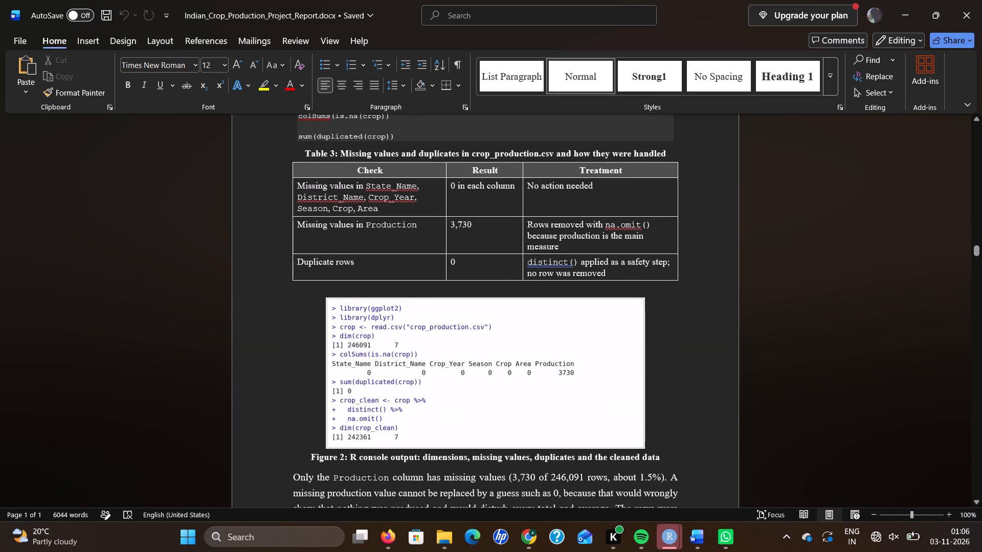
pyautogui.scroll(-3, 581, 214)
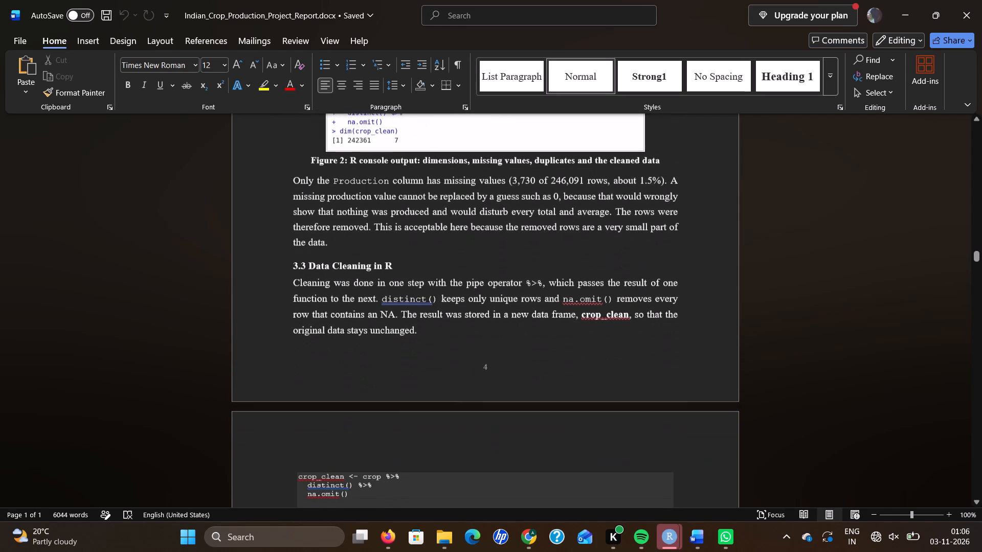
pyautogui.scroll(-1, 468, 295)
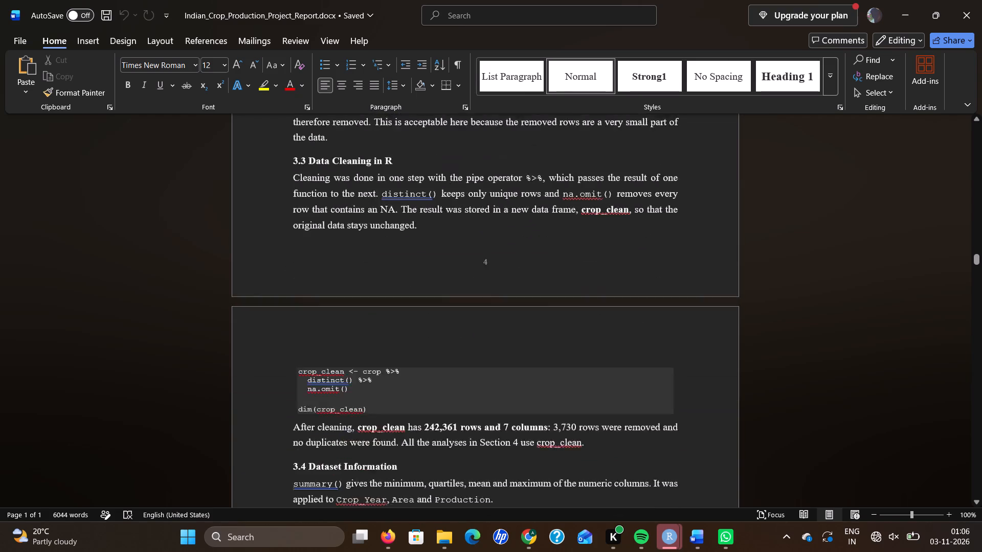
pyautogui.scroll(-3, 468, 295)
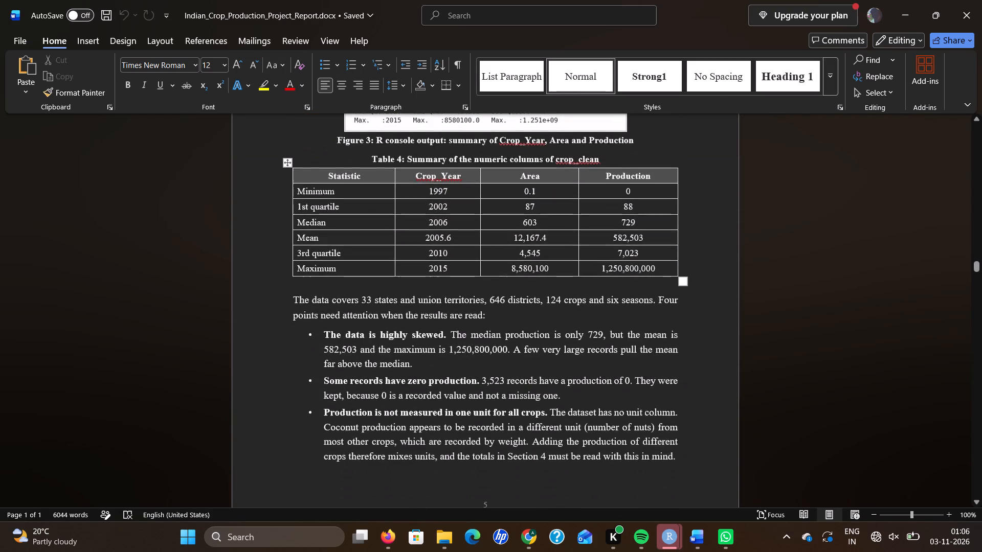
pyautogui.scroll(-5, 468, 295)
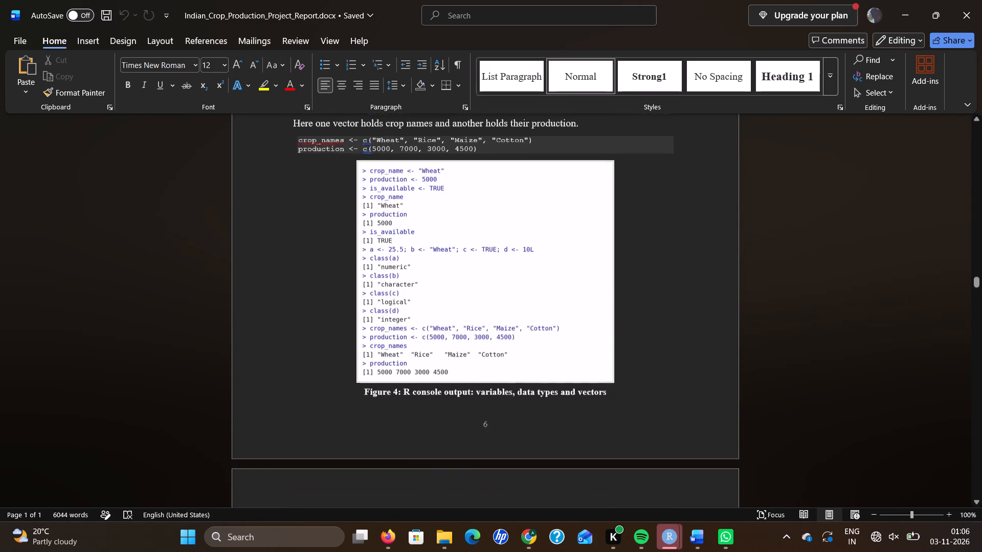
pyautogui.scroll(-4, 468, 295)
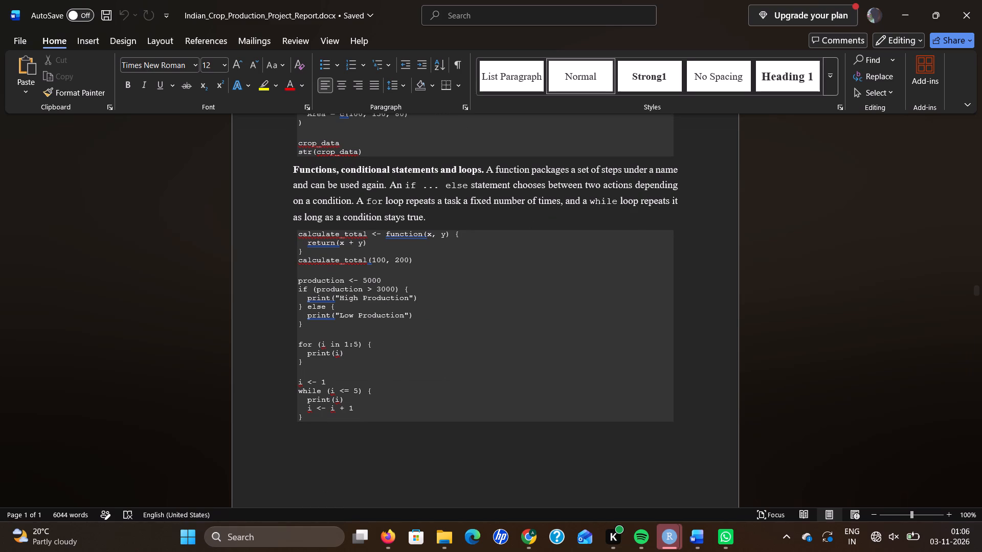
pyautogui.scroll(-1, 468, 295)
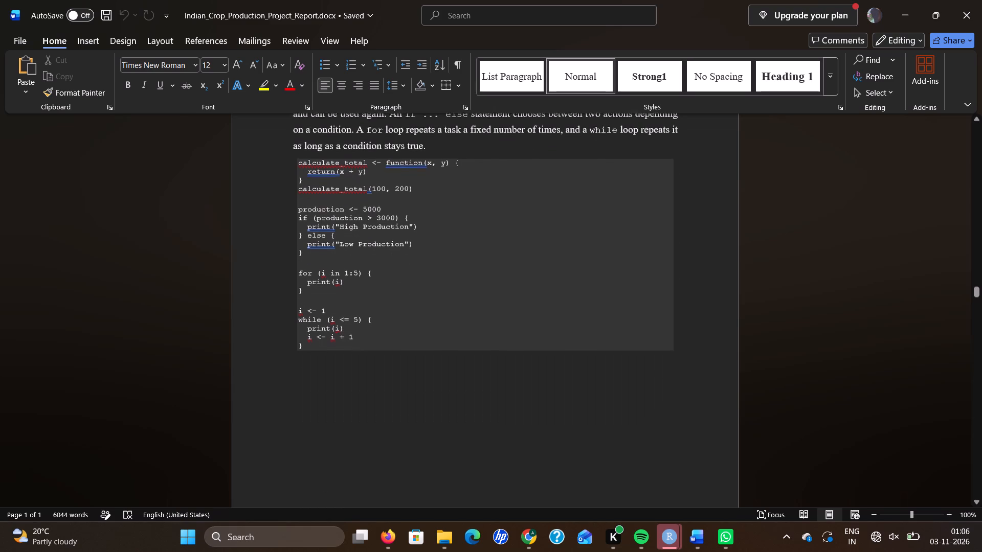
pyautogui.scroll(-4, 468, 295)
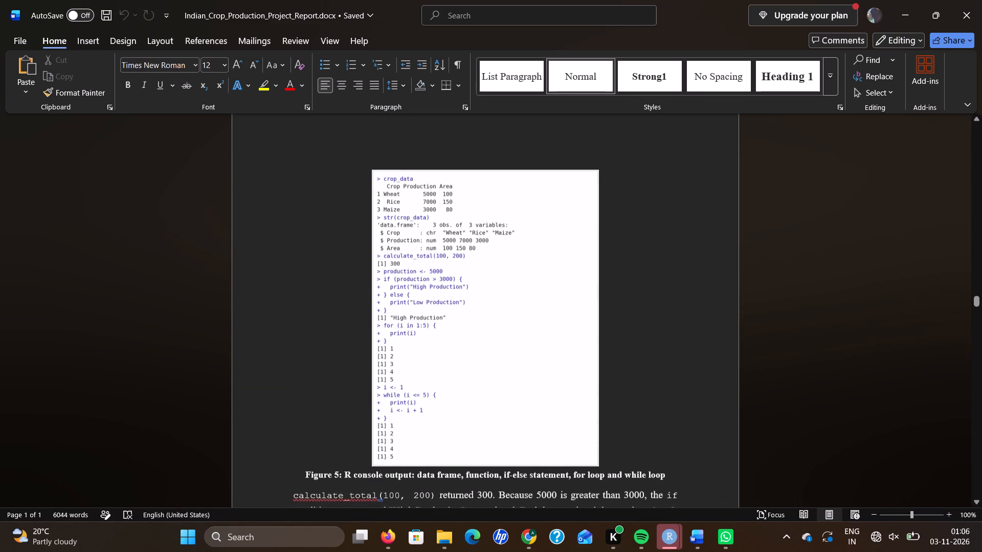
pyautogui.scroll(-1, 468, 295)
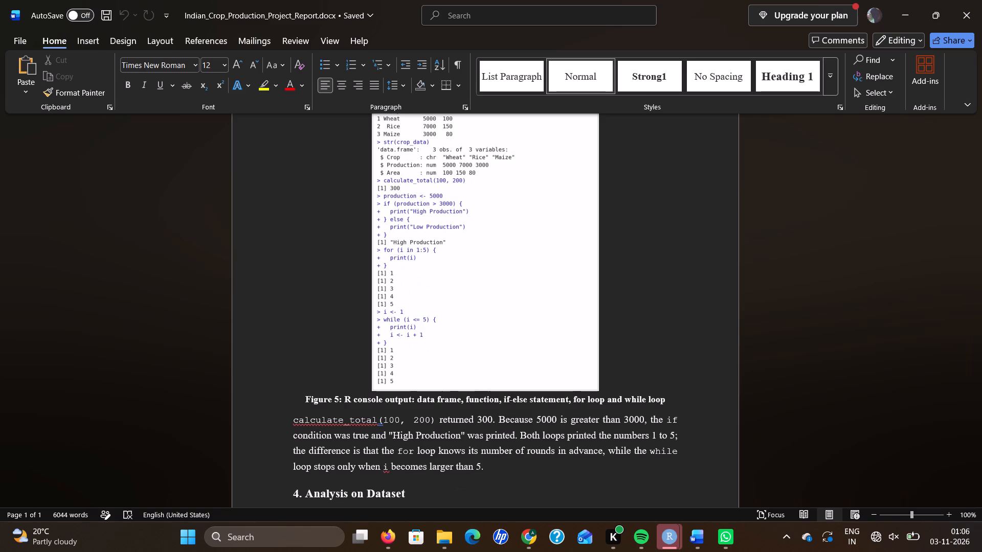
# Examine the top states, top crops and year-wise production analyses in section 4, including their code, tables, charts and interpretations.
pyautogui.scroll(-1, 468, 295)
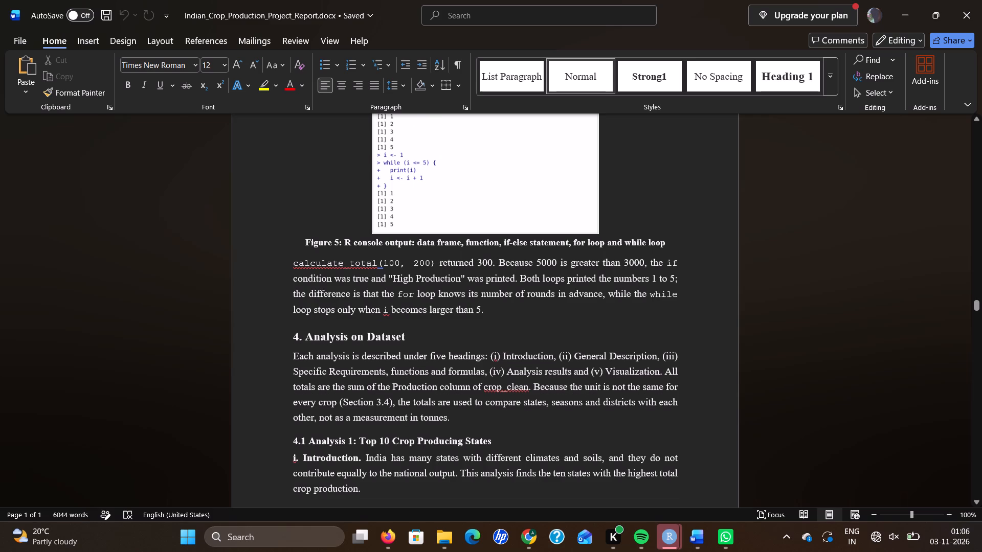
pyautogui.scroll(-3, 468, 295)
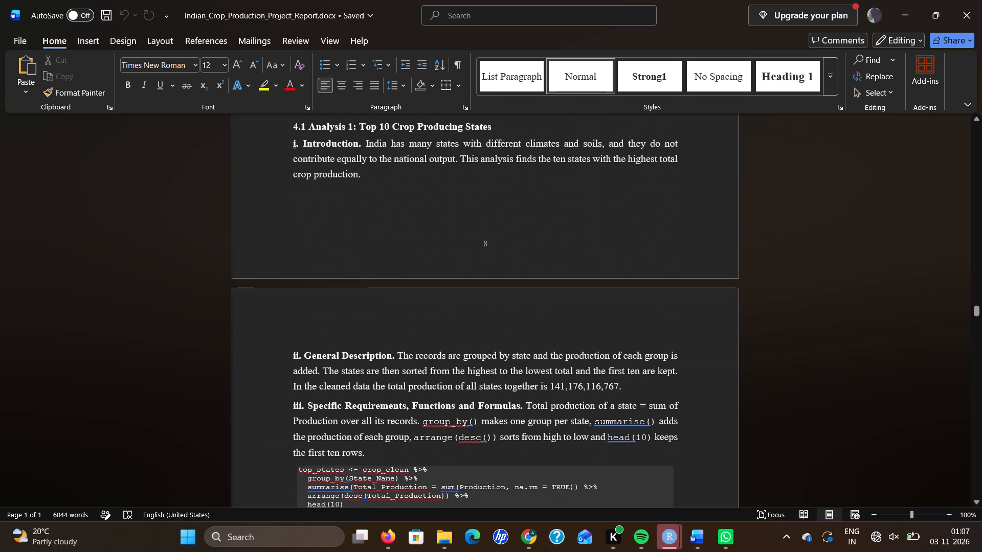
pyautogui.scroll(-1, 468, 295)
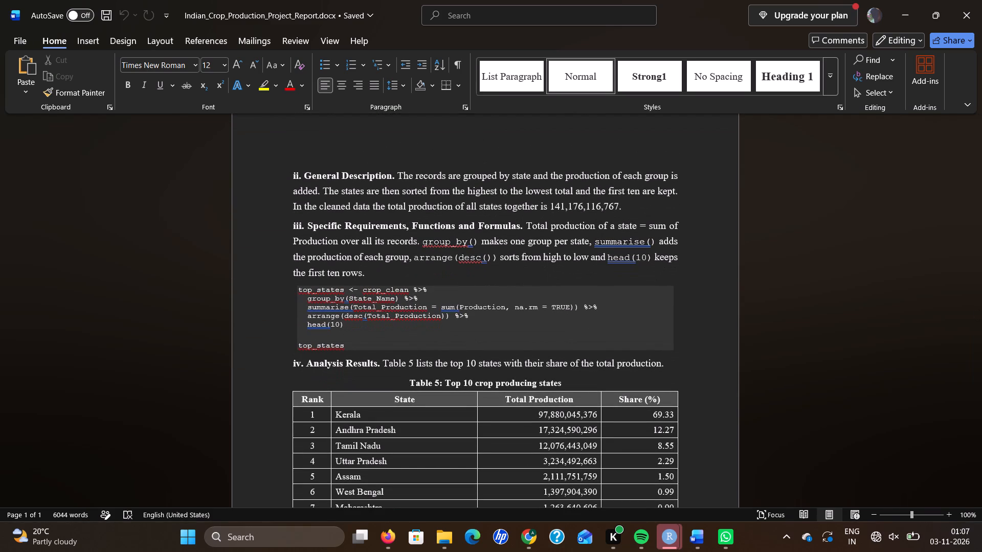
pyautogui.scroll(-3, 468, 295)
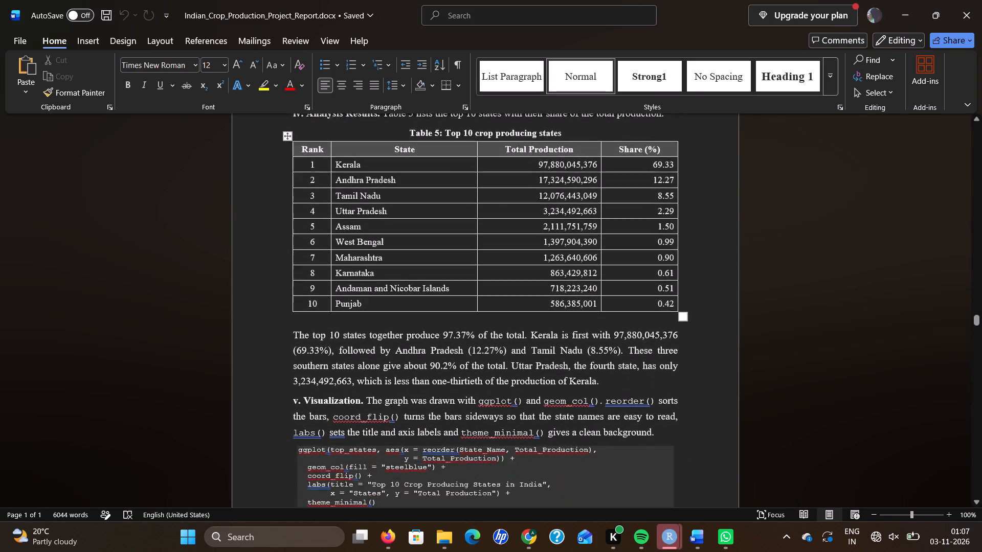
pyautogui.scroll(-3, 468, 295)
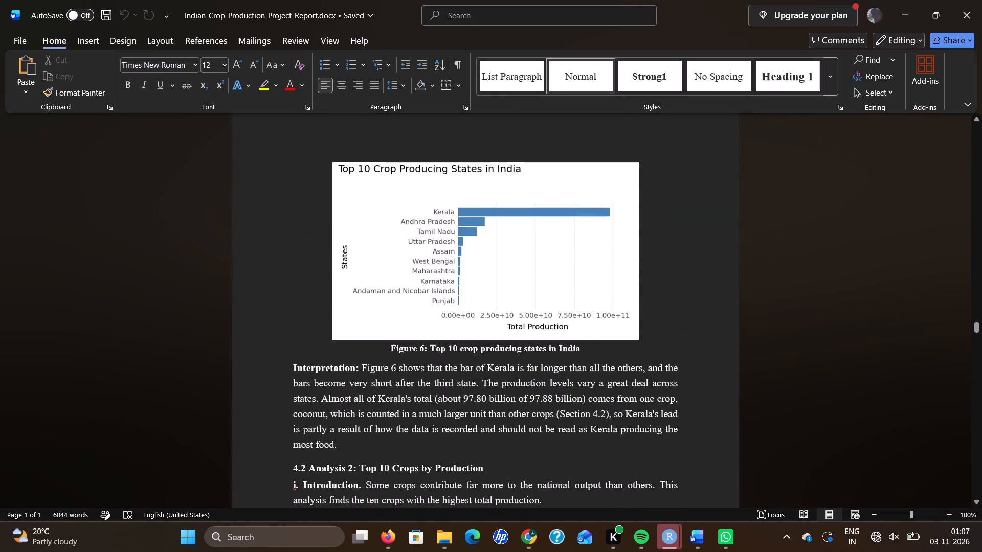
pyautogui.scroll(-5, 468, 295)
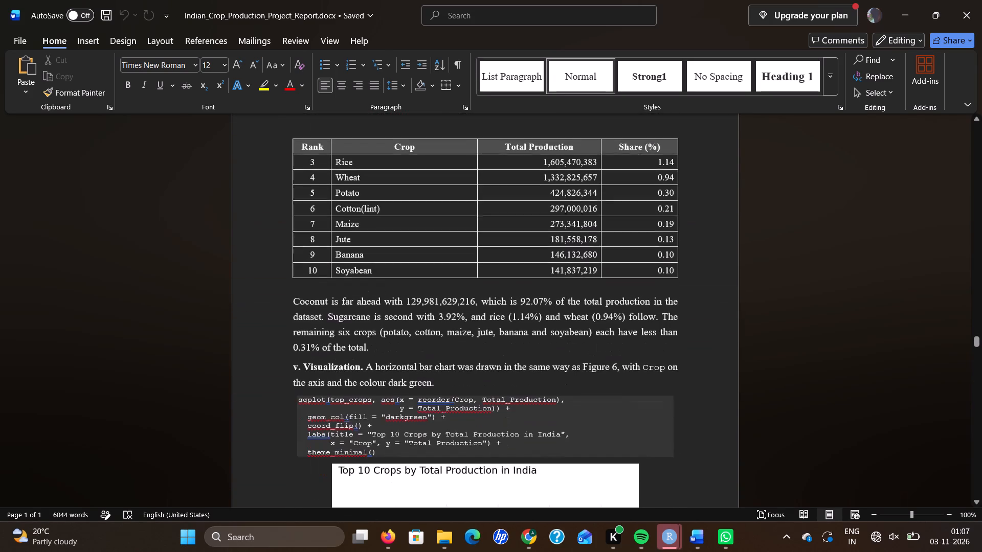
pyautogui.scroll(-4, 468, 295)
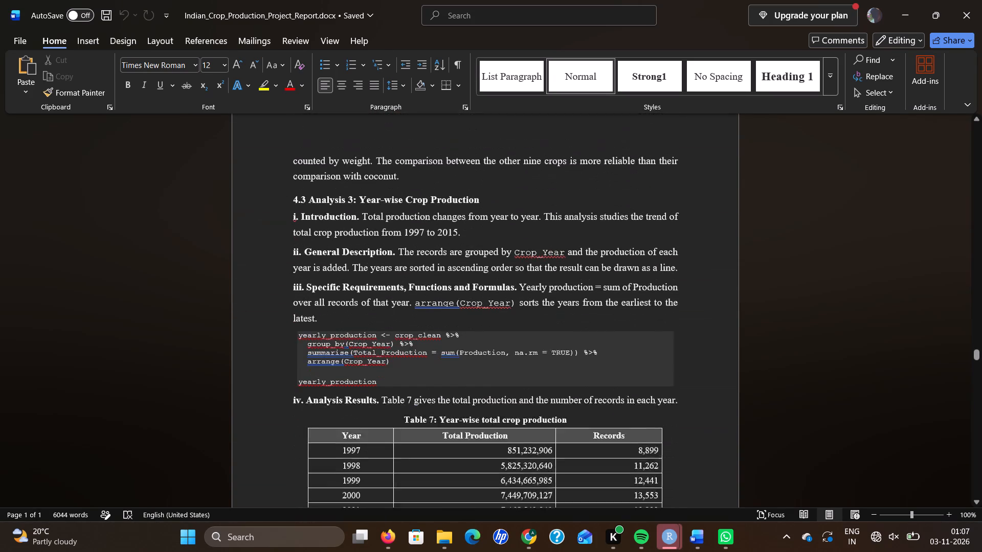
pyautogui.scroll(-3, 468, 295)
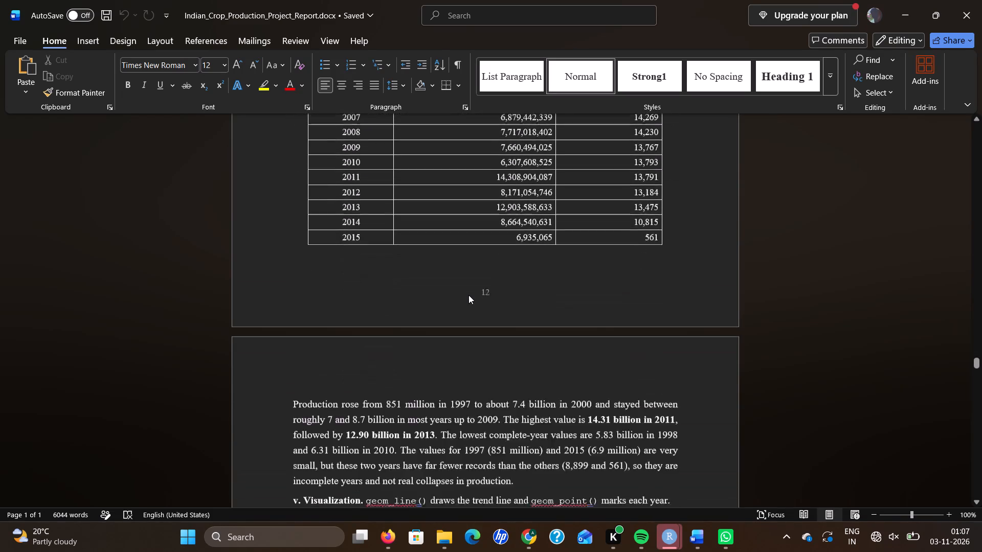
pyautogui.scroll(-1, 468, 295)
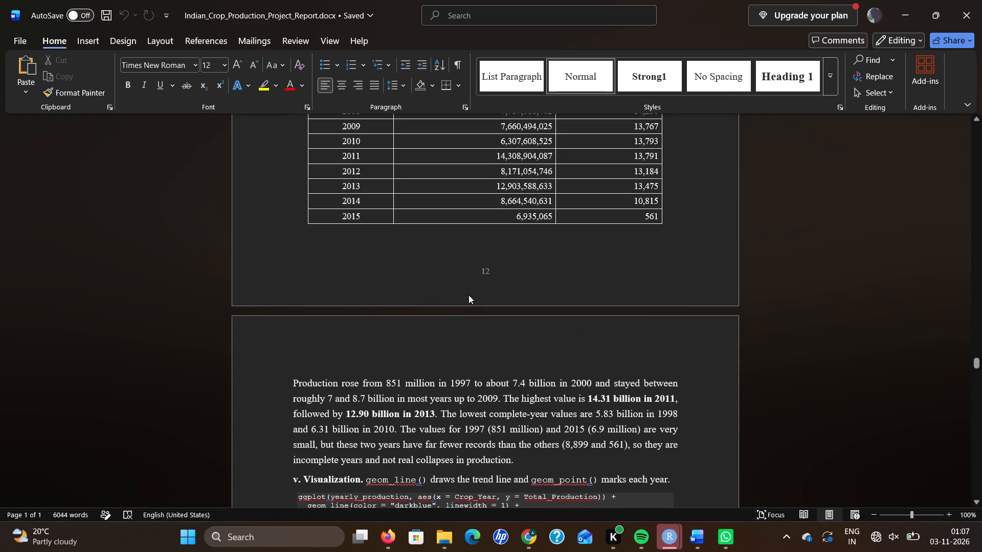
pyautogui.scroll(-3, 468, 295)
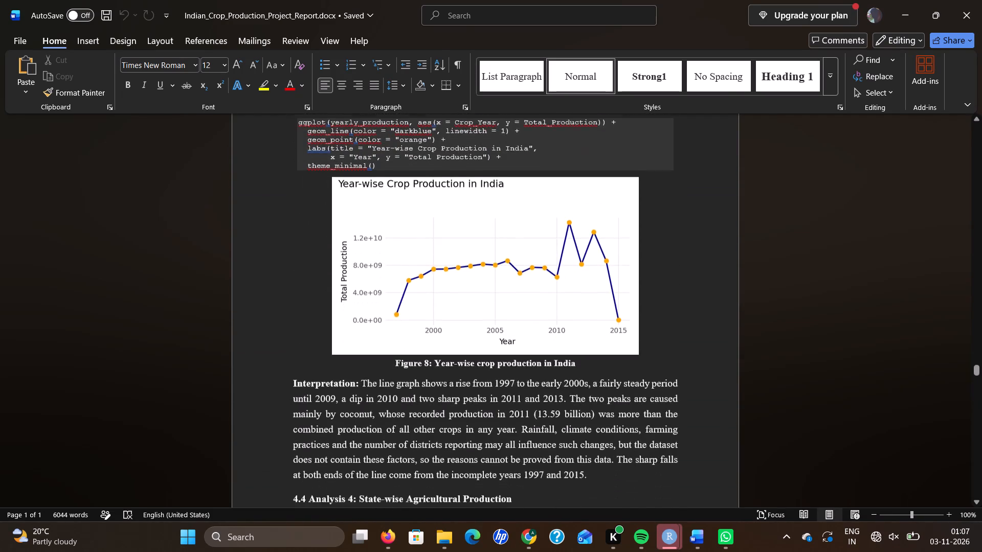
# Examine the state-wise and season-wise production analyses in sections 4.4 and 4.5, including their code, tables, chart and interpretations.
pyautogui.scroll(-4, 468, 295)
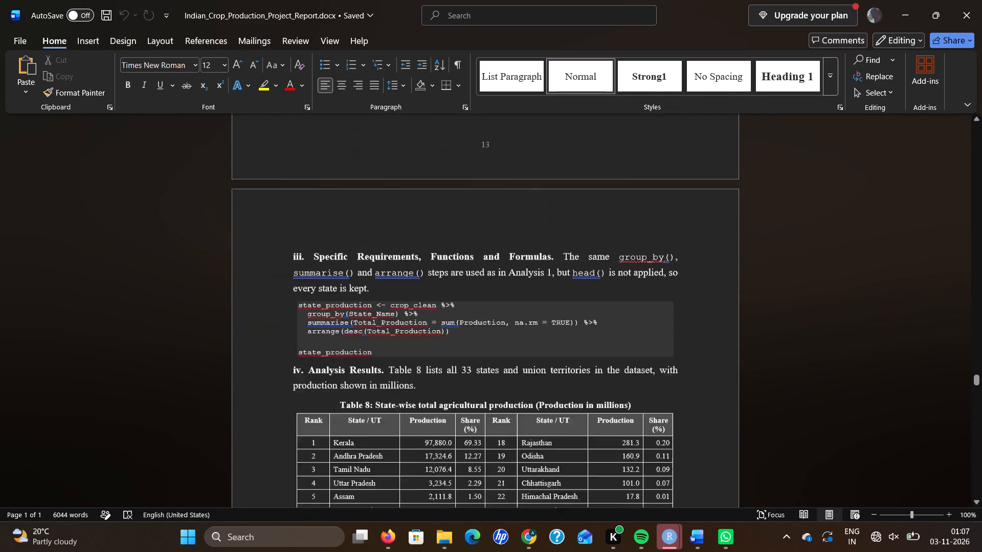
pyautogui.scroll(-1, 468, 295)
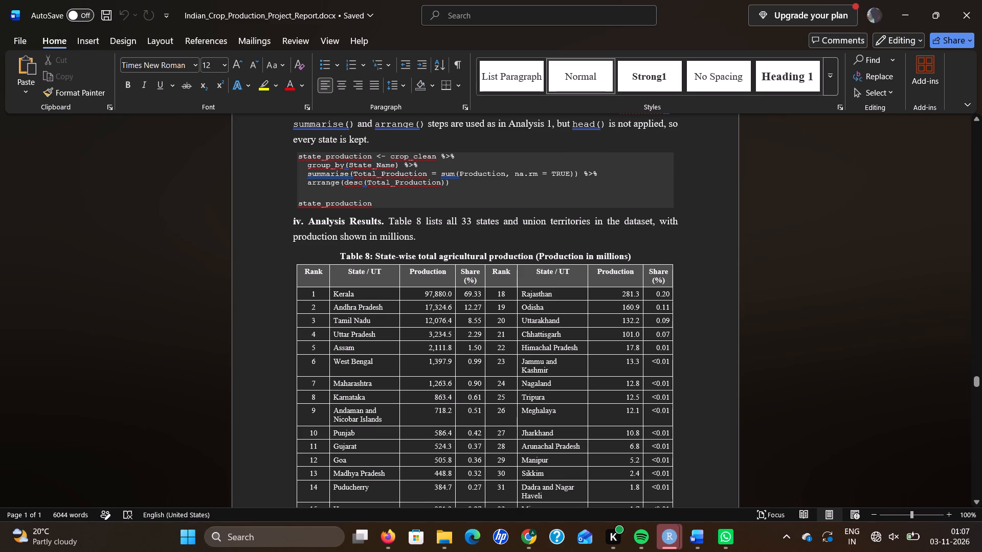
pyautogui.scroll(-2, 505, 249)
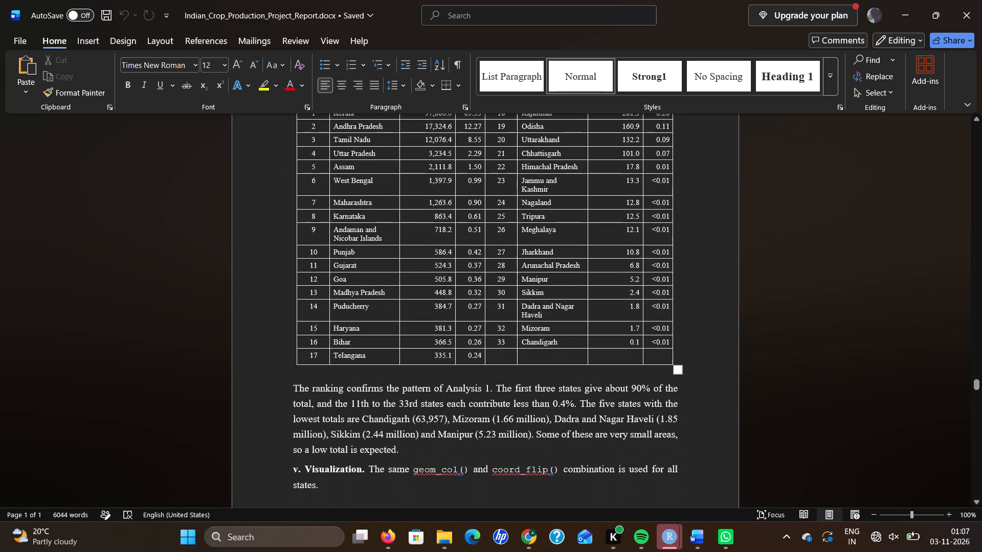
pyautogui.scroll(-1, 505, 249)
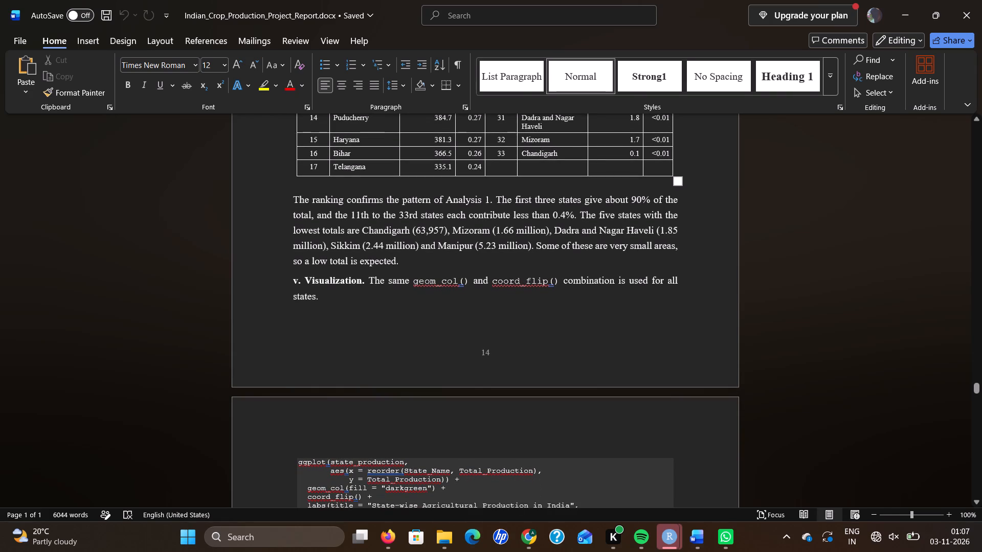
pyautogui.scroll(-1, 505, 249)
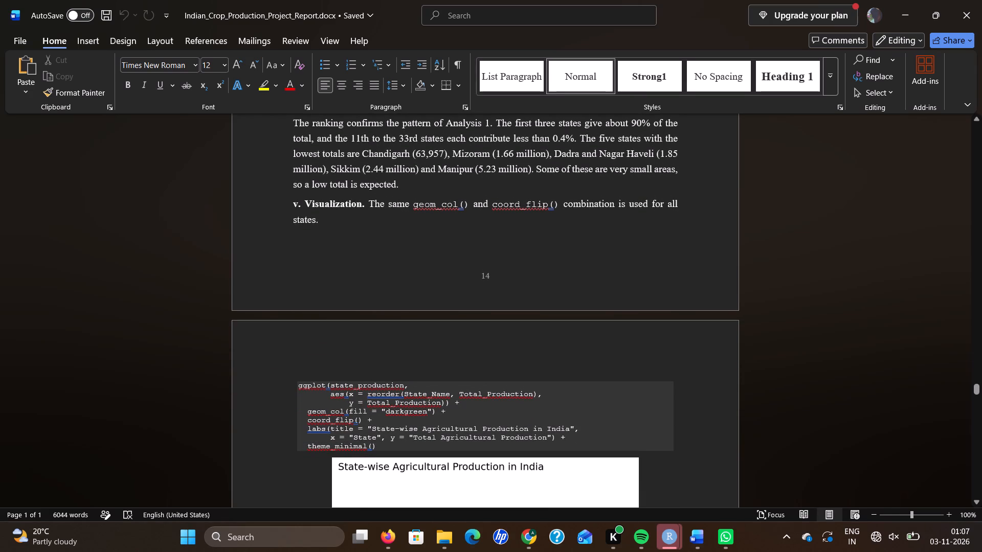
pyautogui.scroll(-3, 505, 249)
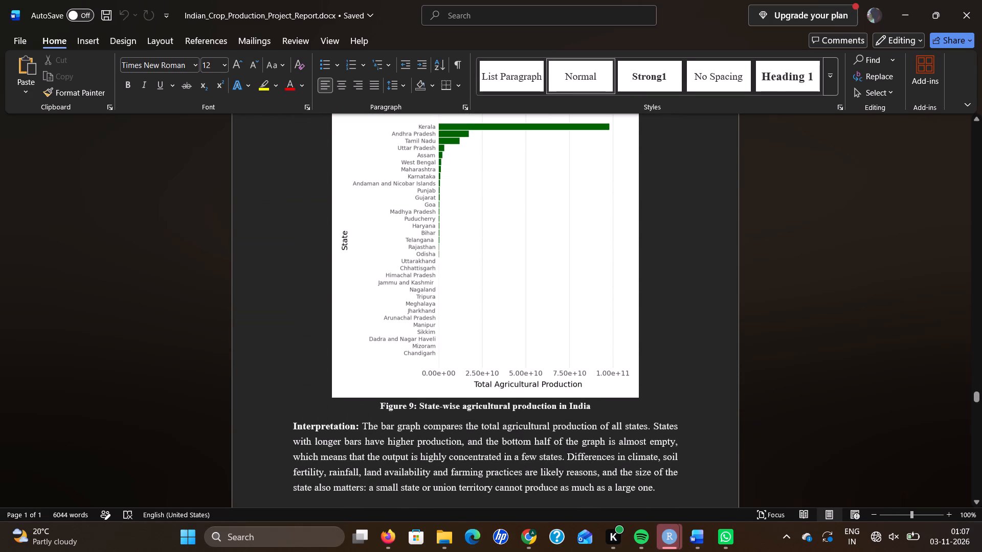
pyautogui.scroll(-2, 505, 249)
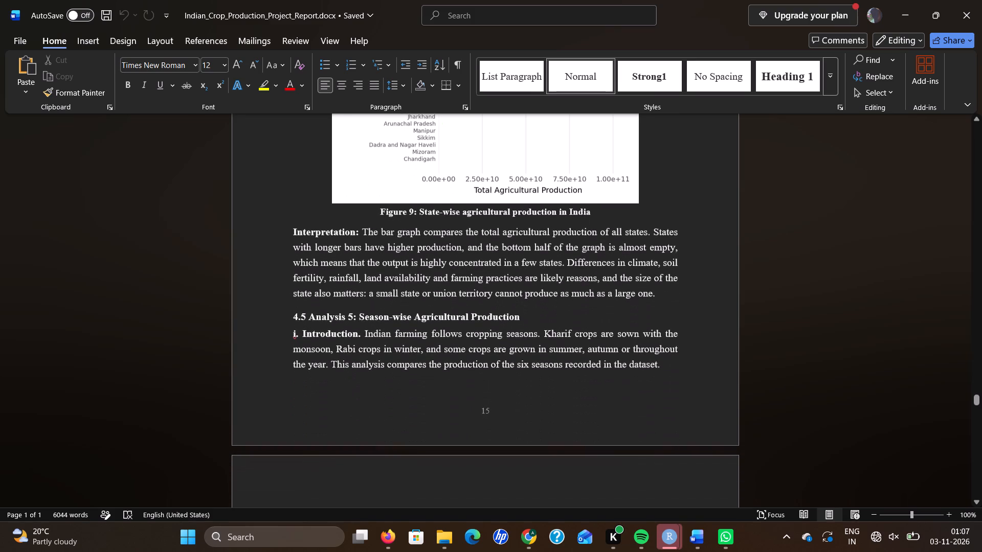
pyautogui.scroll(-3, 505, 249)
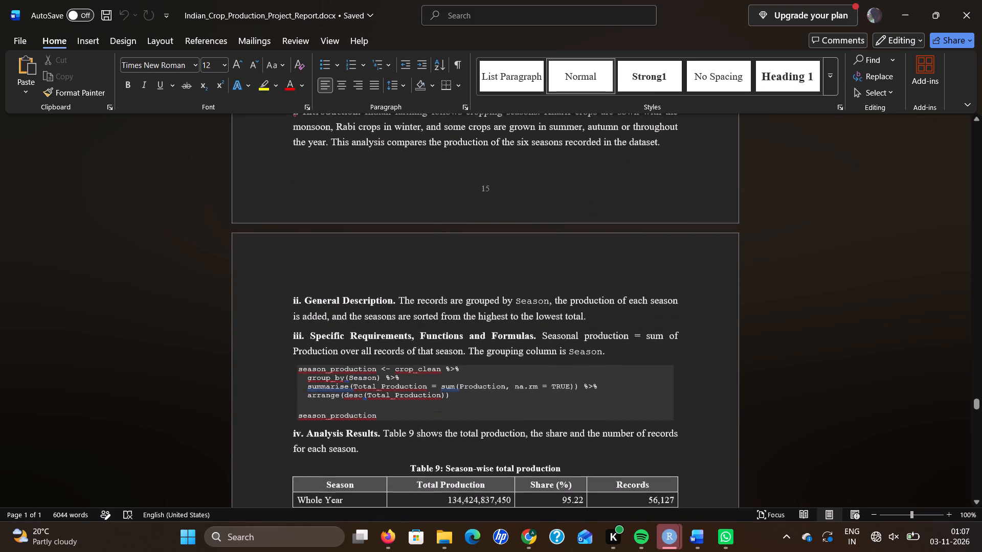
pyautogui.scroll(-4, 505, 249)
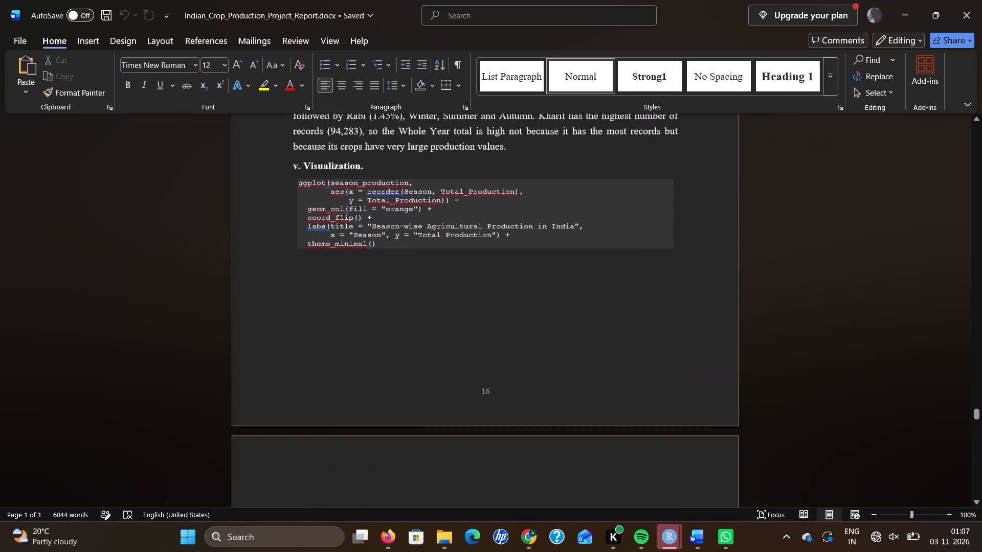
# Examine the top 10 districts and average crop production analyses in section 4, continuing to the start of the Conclusion.
pyautogui.scroll(-5, 505, 249)
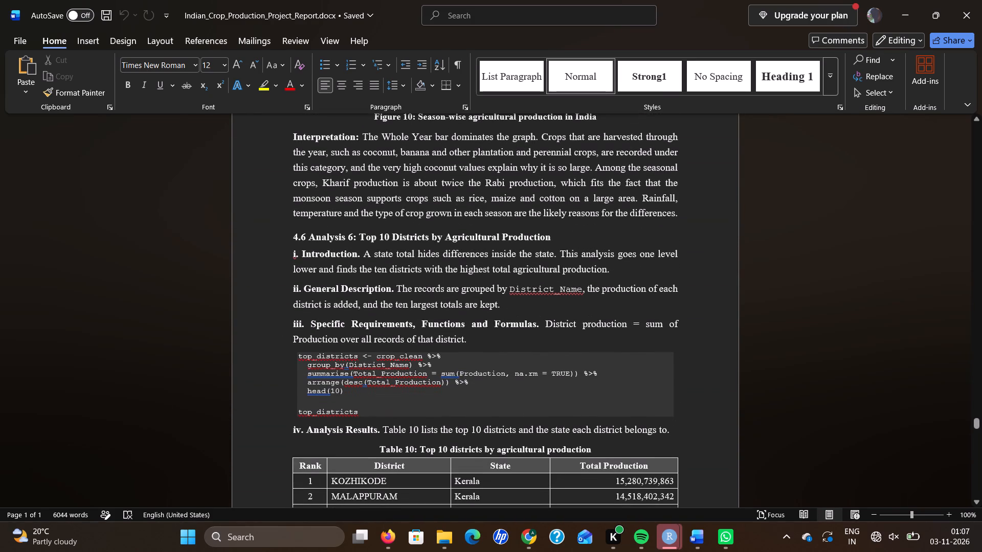
pyautogui.scroll(-1, 505, 249)
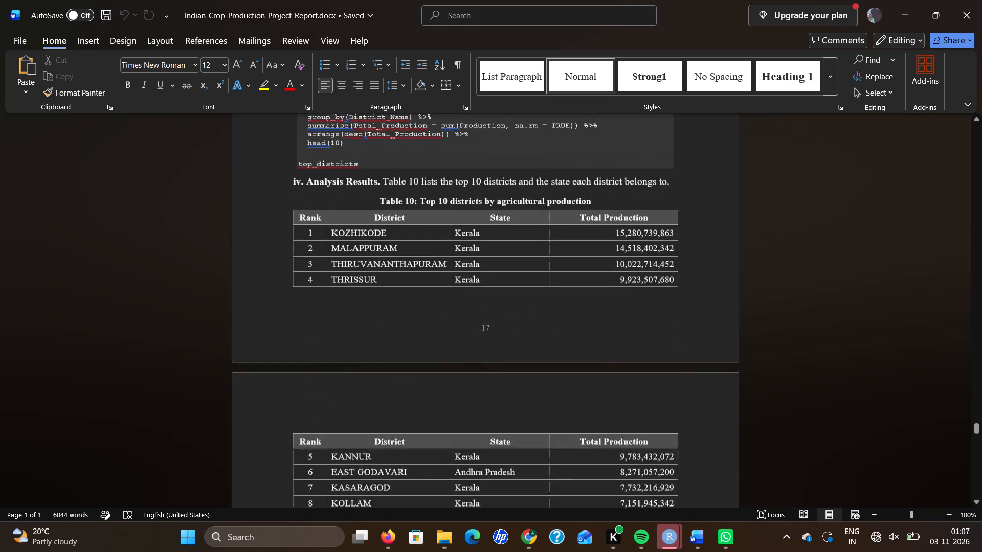
pyautogui.scroll(-4, 505, 249)
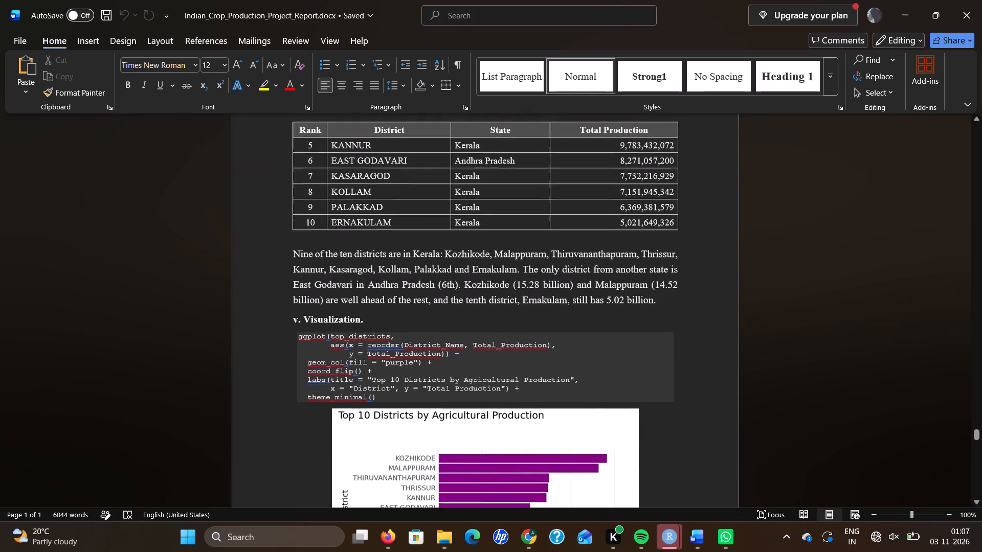
pyautogui.scroll(-4, 505, 249)
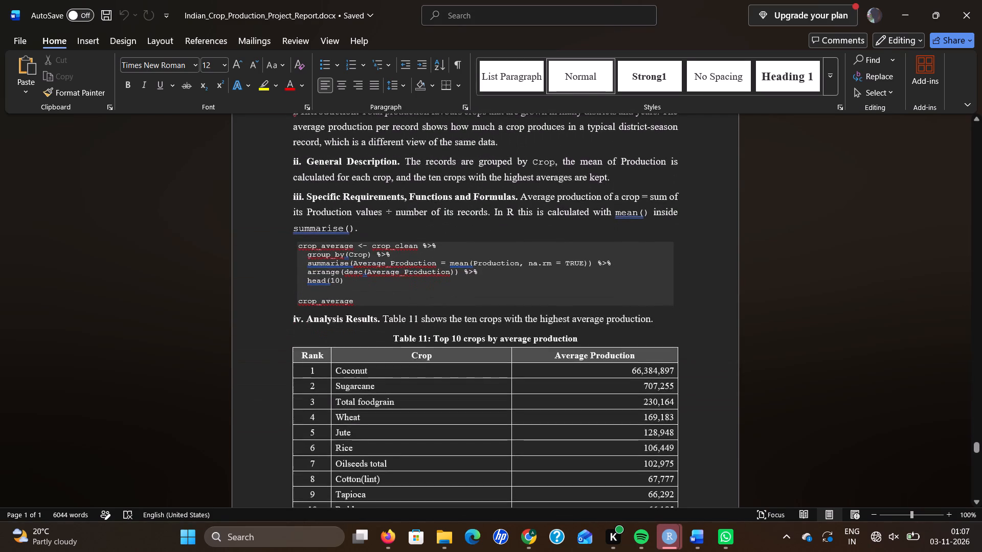
pyautogui.scroll(-6, 505, 249)
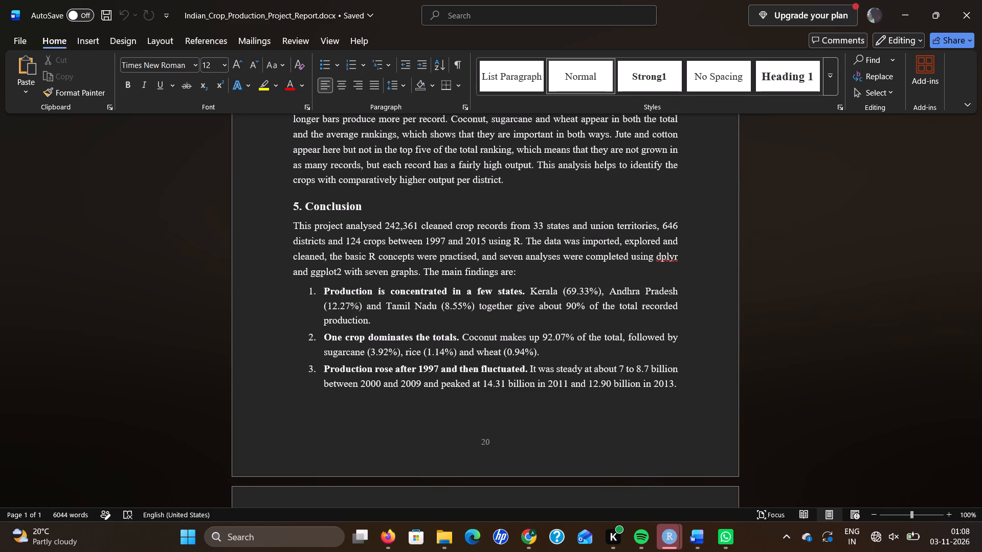
# Insert six blank lines after the Interactive dashboard bullet in Future Scope to push the References section onto a new page.
pyautogui.scroll(-2, 505, 249)
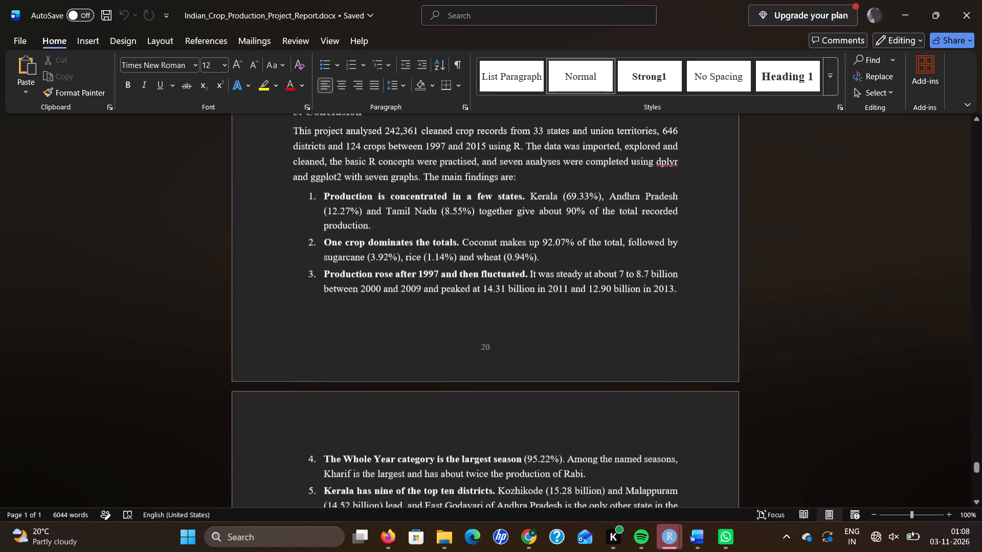
pyautogui.scroll(-5, 505, 249)
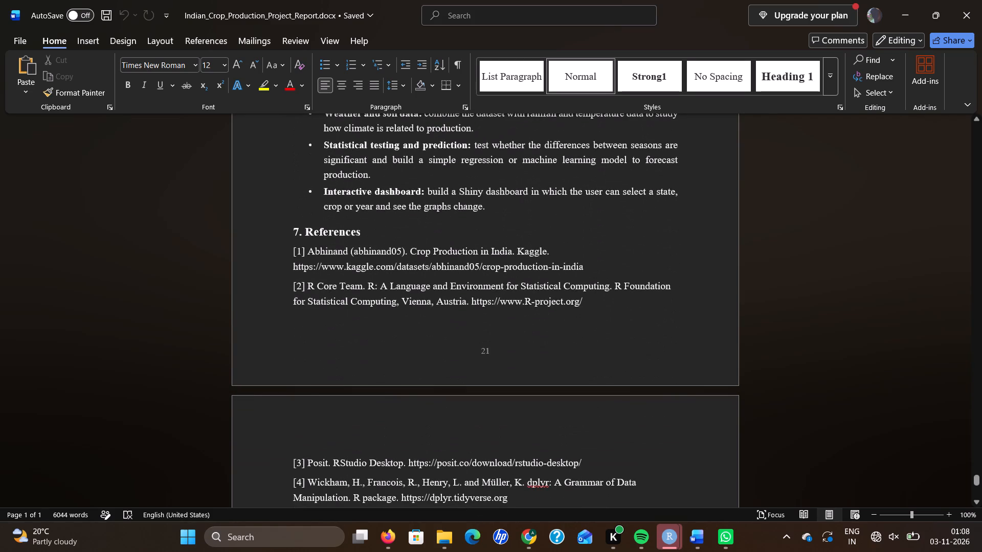
pyautogui.click(301, 223)
pyautogui.click(303, 214)
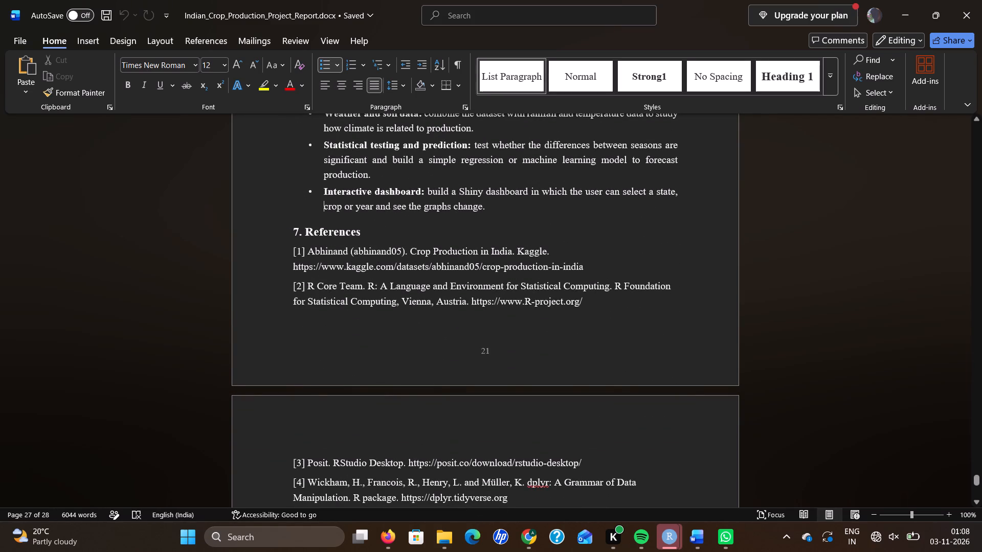
pyautogui.click(494, 211)
pyautogui.press('Return')
pyautogui.press('Return')
pyautogui.press('Return')
pyautogui.press('Return')
pyautogui.press('Return')
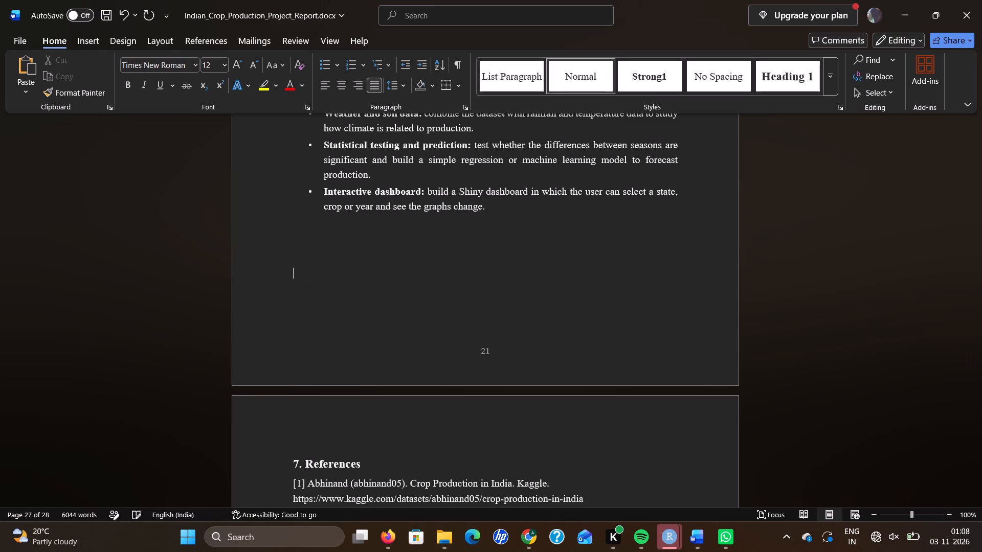
pyautogui.press('Return')
# Replace the Registration No. placeholder text on the title page with the student's registration number, keeping the square brackets.
pyautogui.scroll(2, 507, 223)
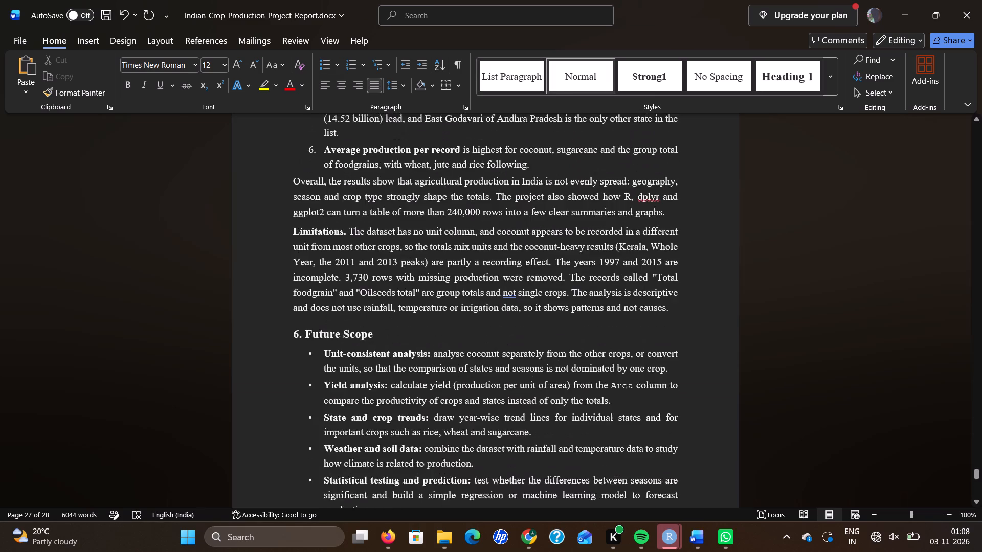
pyautogui.scroll(-4, 507, 223)
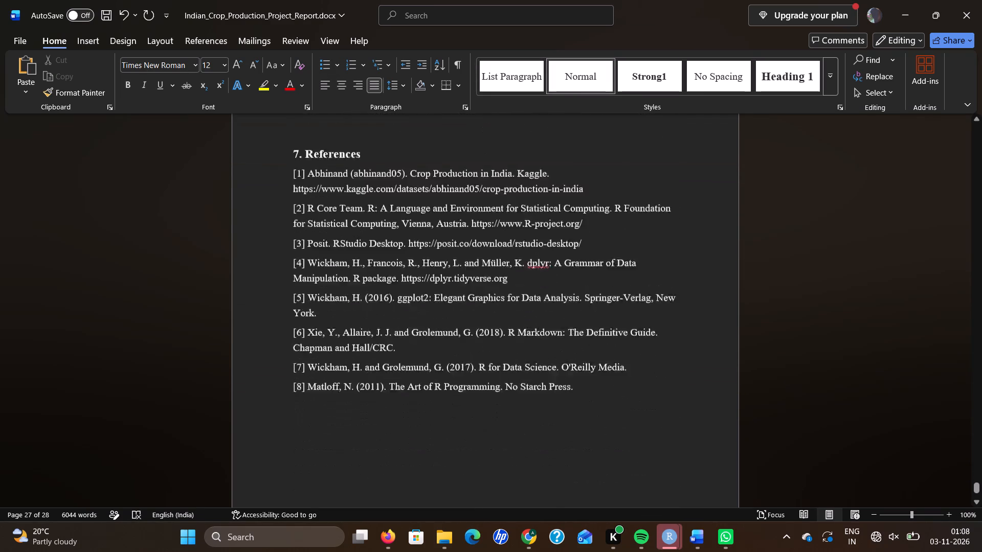
pyautogui.scroll(-2, 507, 223)
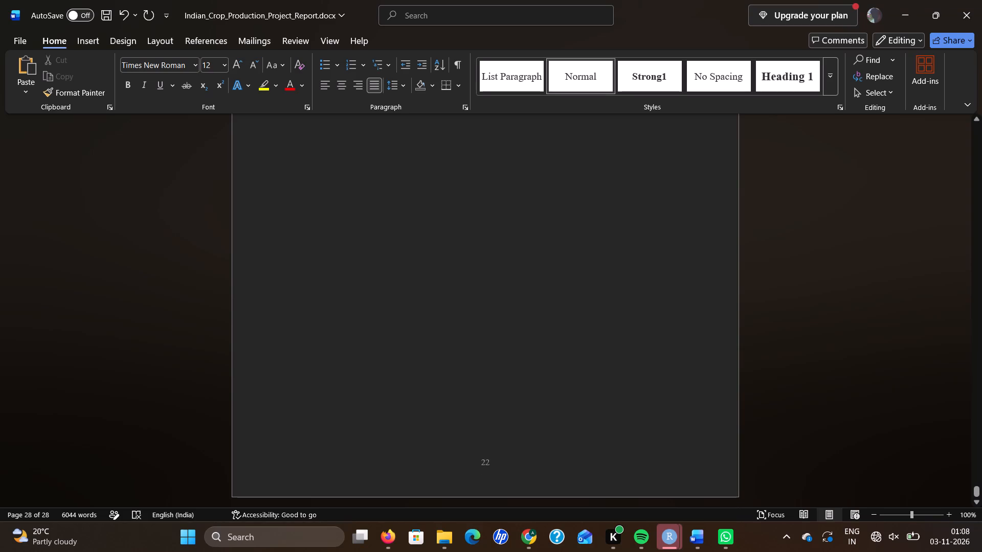
pyautogui.scroll(20, 507, 223)
pyautogui.scroll(5, 507, 223)
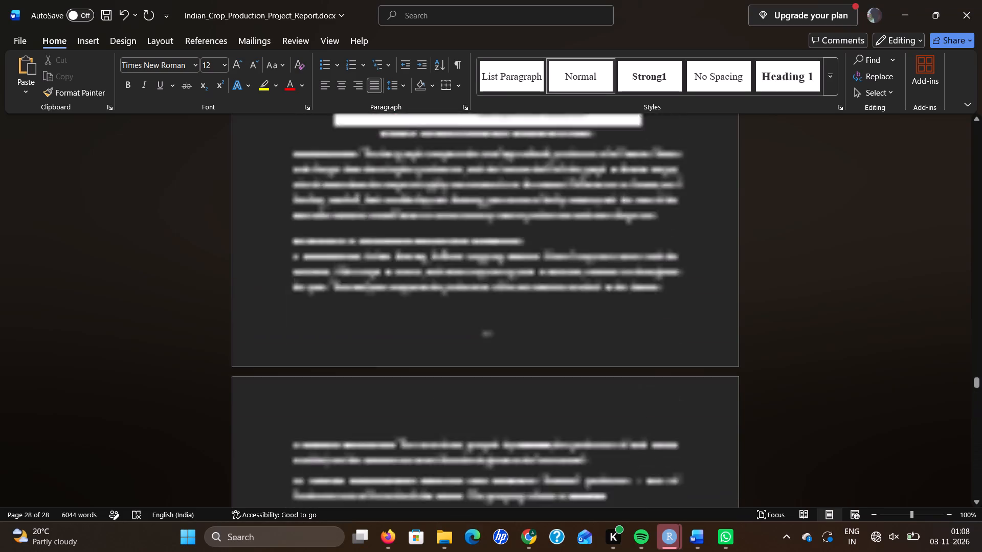
pyautogui.scroll(20, 507, 223)
pyautogui.scroll(15, 507, 223)
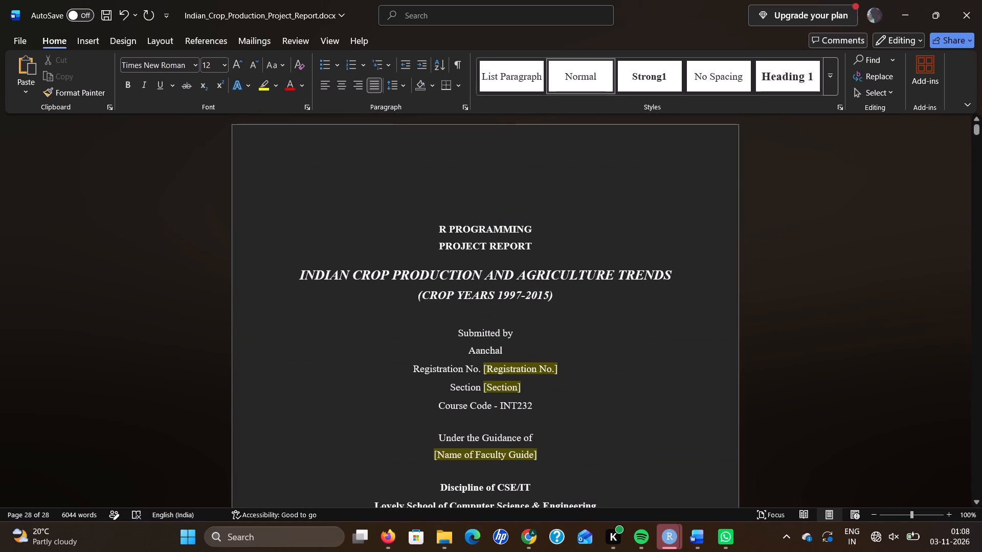
pyautogui.click(552, 369)
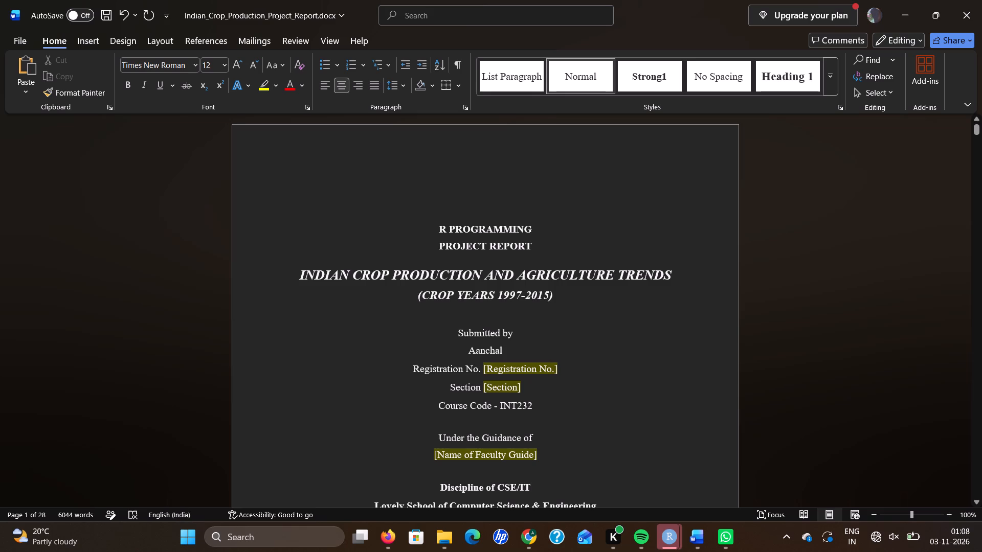
pyautogui.press('Right')
pyautogui.press('BackSpace')
pyautogui.press('BackSpace')
pyautogui.press('BackSpace')
pyautogui.press('BackSpace')
pyautogui.press('BackSpace')
pyautogui.press('BackSpace')
pyautogui.press('BackSpace')
pyautogui.press('BackSpace')
pyautogui.press('BackSpace')
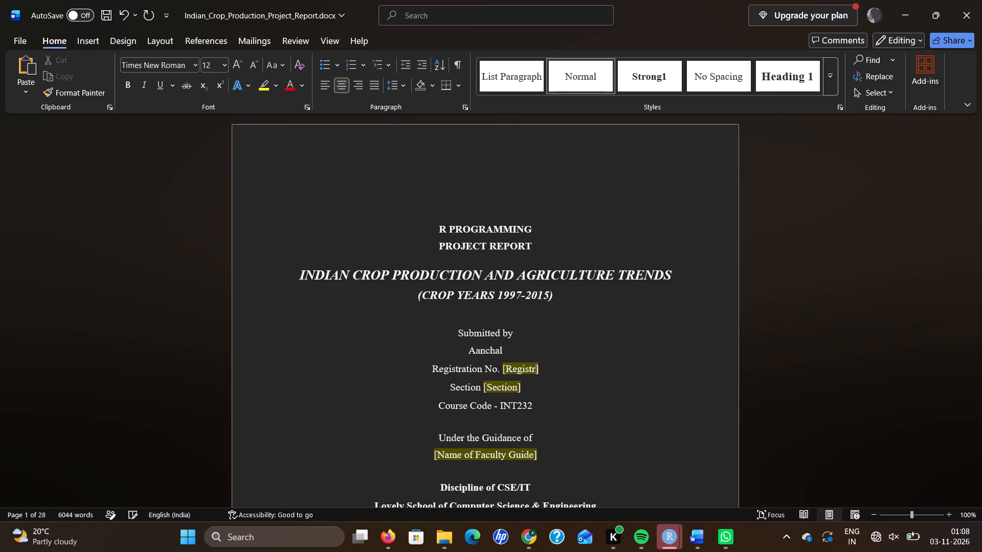
pyautogui.press('BackSpace')
pyautogui.press('BackSpace')
pyautogui.press('BackSpace')
pyautogui.press('BackSpace')
pyautogui.press('BackSpace')
pyautogui.press('BackSpace')
pyautogui.press('BackSpace')
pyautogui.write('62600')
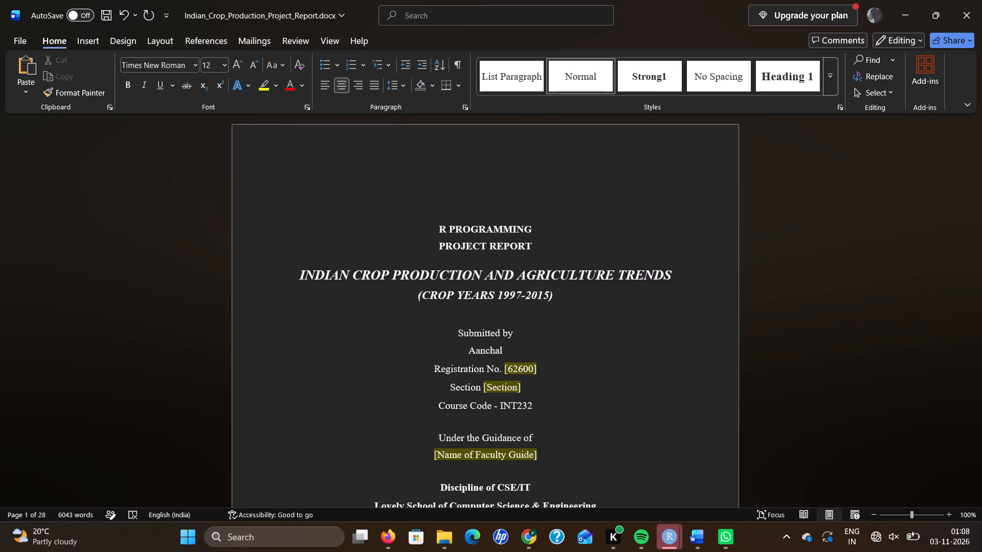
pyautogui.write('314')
# Replace the Section placeholder text on the title page with N2, keeping the square brackets.
pyautogui.scroll(-1, 552, 369)
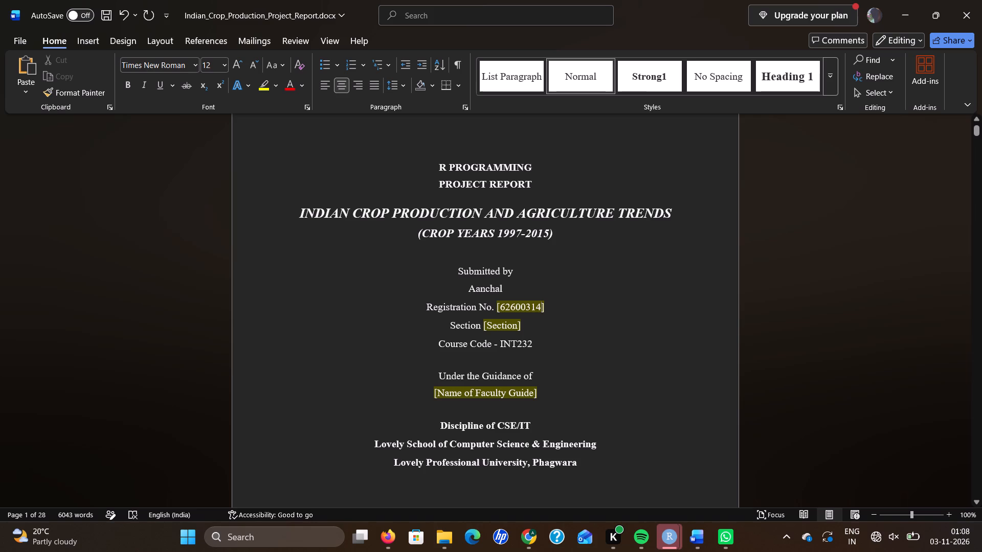
pyautogui.click(517, 329)
pyautogui.press('BackSpace')
pyautogui.press('BackSpace')
pyautogui.press('BackSpace')
pyautogui.press('BackSpace')
pyautogui.press('BackSpace')
pyautogui.press('BackSpace')
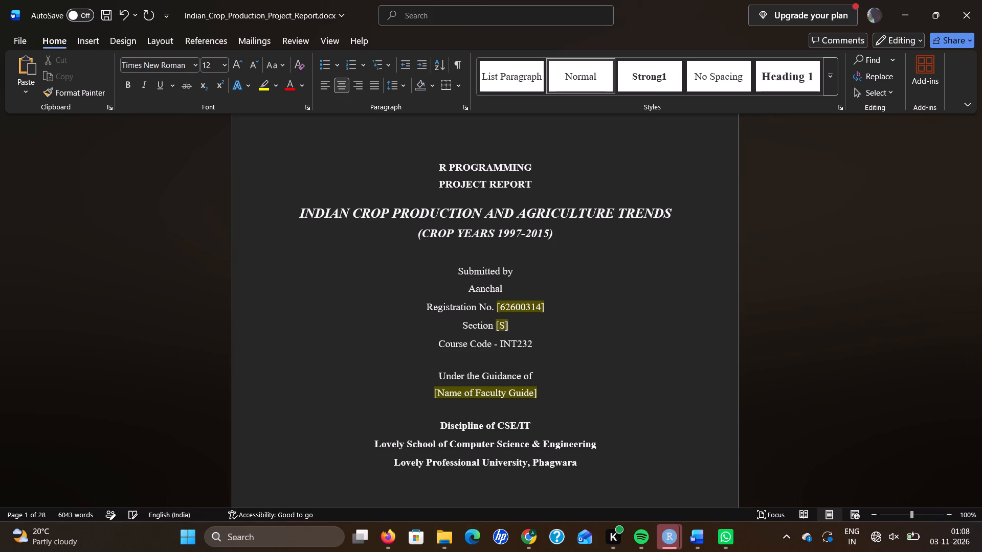
pyautogui.press('BackSpace')
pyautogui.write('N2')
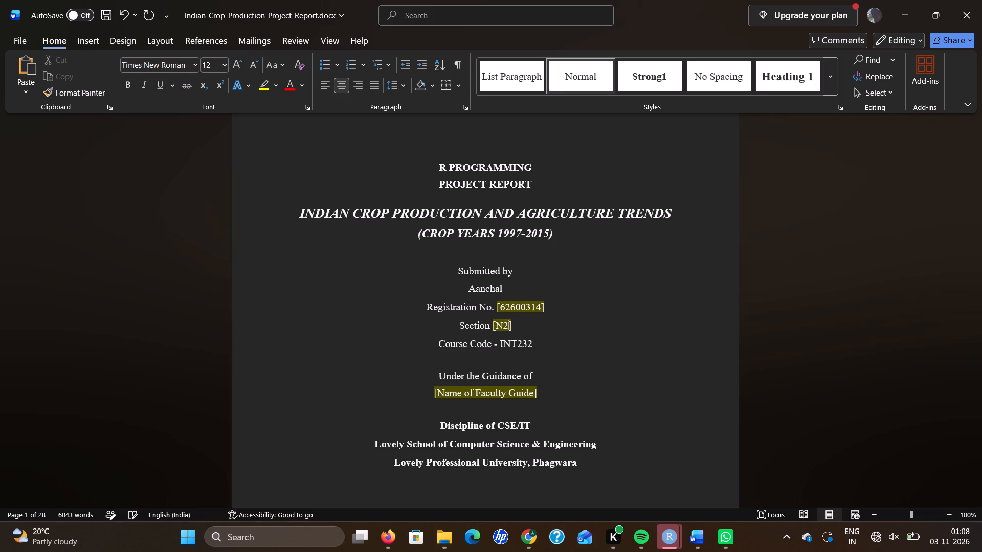
# Replace the Name of Faculty Guide placeholder text on the title page with the guide's name, starting with the title Dr.
pyautogui.click(534, 395)
pyautogui.press('BackSpace')
pyautogui.press('BackSpace')
pyautogui.press('BackSpace')
pyautogui.press('BackSpace')
pyautogui.press('BackSpace')
pyautogui.press('BackSpace')
pyautogui.press('BackSpace')
pyautogui.press('BackSpace')
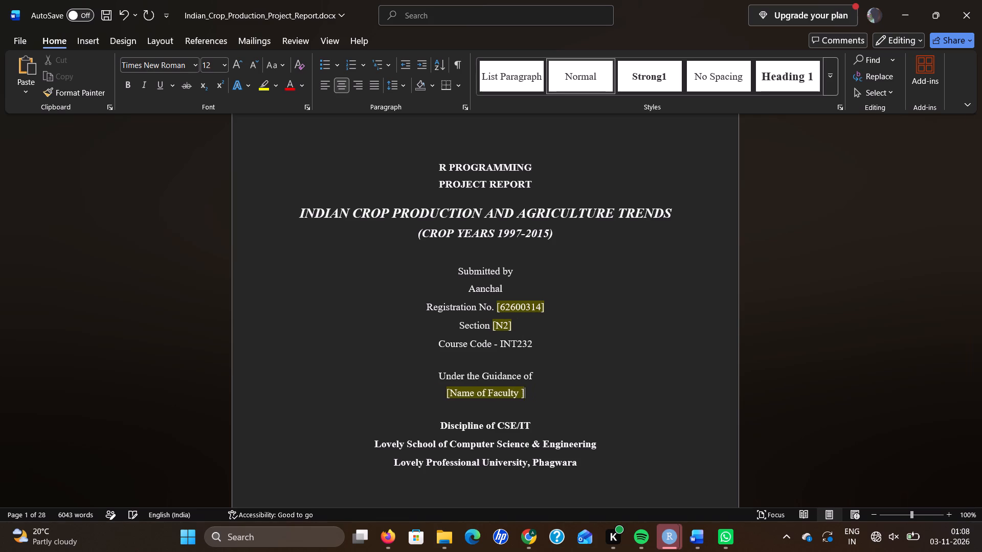
pyautogui.press('BackSpace')
pyautogui.press('BackSpace')
pyautogui.press('BackSpace')
pyautogui.press('BackSpace')
pyautogui.press('BackSpace')
pyautogui.press('BackSpace')
pyautogui.press('BackSpace')
pyautogui.press('BackSpace')
pyautogui.press('BackSpace')
pyautogui.press('BackSpace')
pyautogui.press('BackSpace')
pyautogui.press('BackSpace')
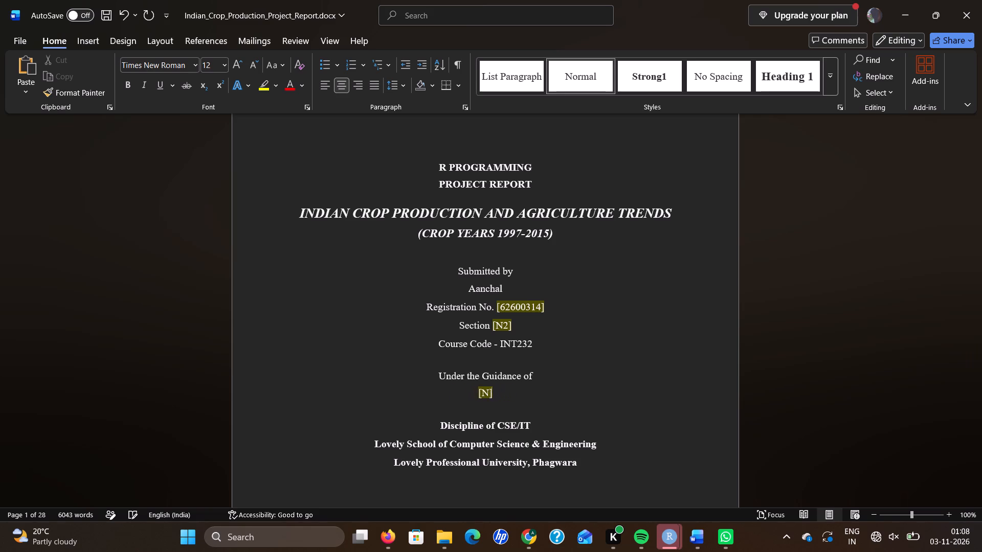
pyautogui.press('BackSpace')
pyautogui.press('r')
# Finish entering the faculty guide's name inside the square brackets under Under the Guidance of on the title page.
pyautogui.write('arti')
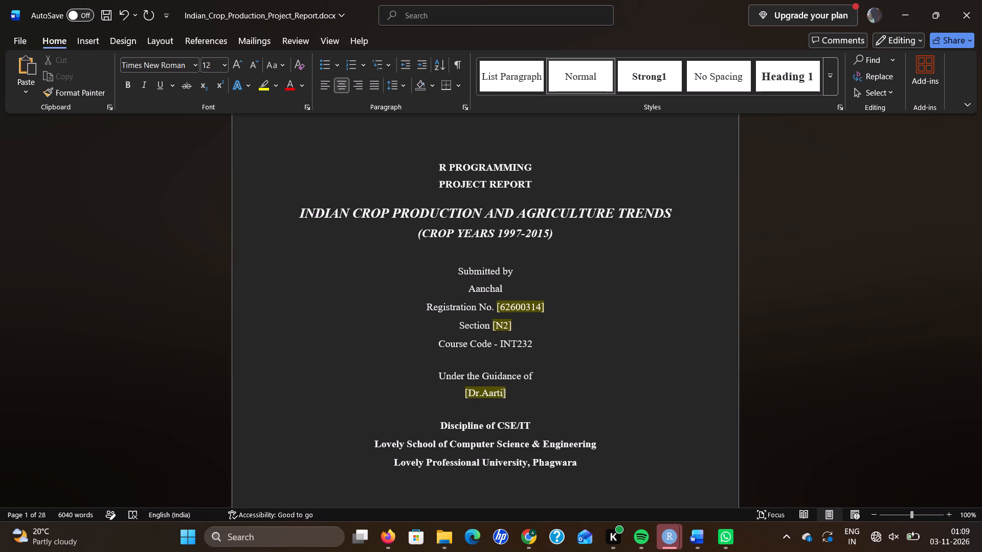
pyautogui.click(518, 388)
# Replace the Registration No. placeholder text in the Declaration with the student's registration number, keeping the square brackets.
pyautogui.scroll(-1, 516, 394)
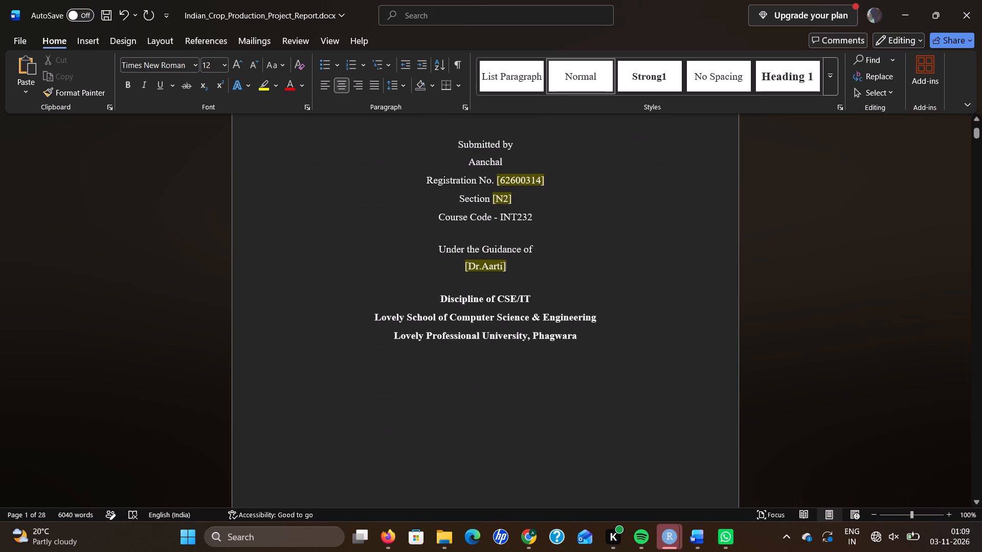
pyautogui.scroll(-2, 516, 394)
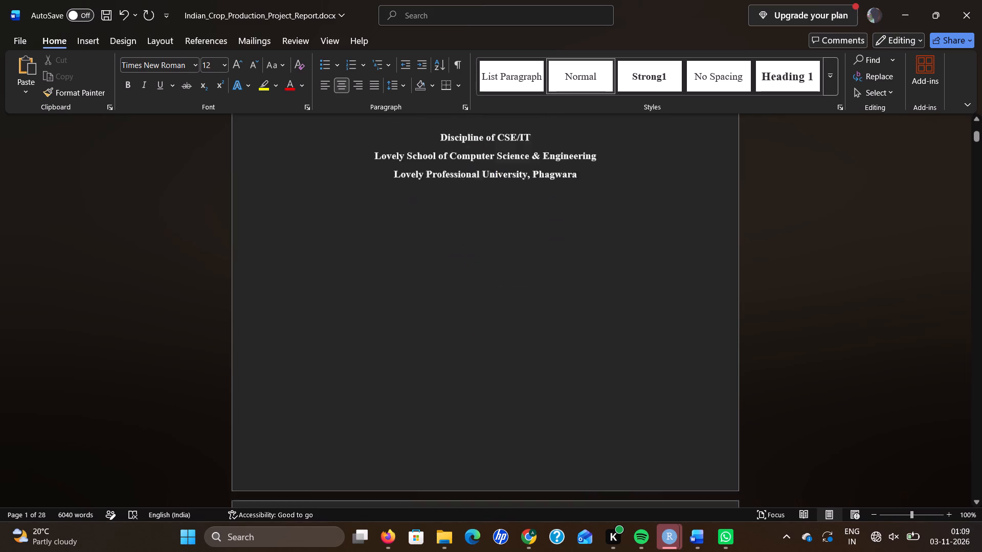
pyautogui.scroll(-3, 516, 394)
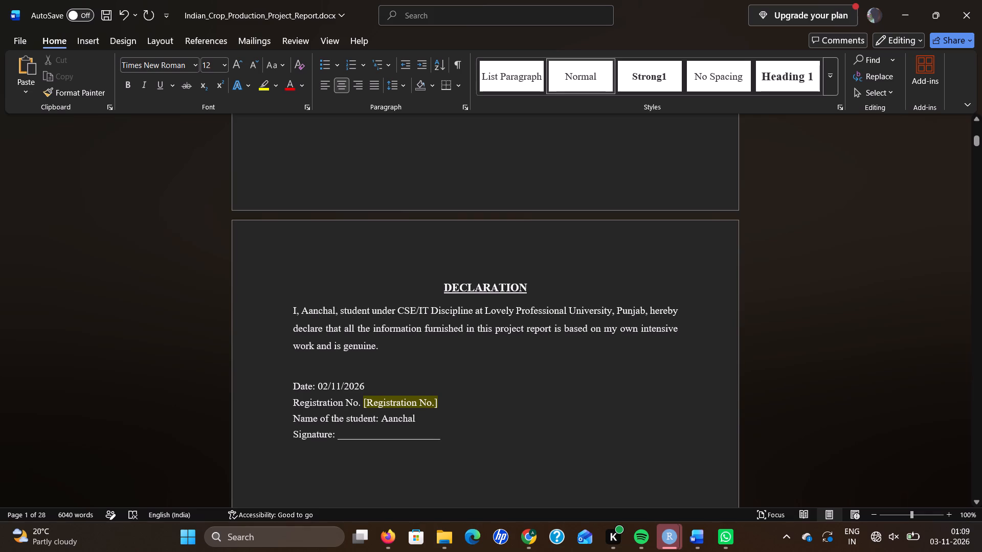
pyautogui.click(435, 404)
pyautogui.press('BackSpace')
pyautogui.press('BackSpace')
pyautogui.press('BackSpace')
pyautogui.press('BackSpace')
pyautogui.press('BackSpace')
pyautogui.press('BackSpace')
pyautogui.press('BackSpace')
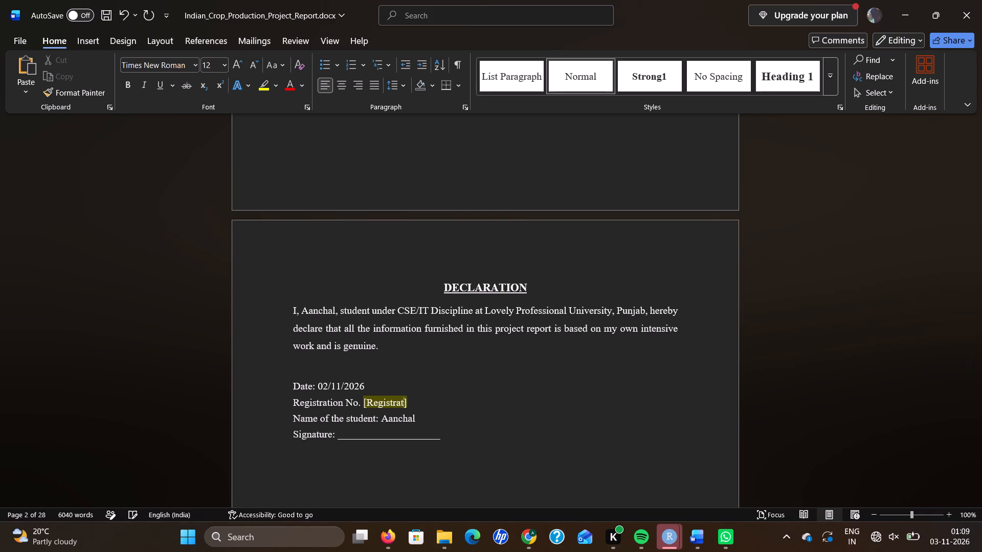
pyautogui.press('BackSpace')
pyautogui.press('BackSpace')
pyautogui.press('BackSpace')
pyautogui.press('BackSpace')
pyautogui.press('BackSpace')
pyautogui.press('BackSpace')
pyautogui.press('BackSpace')
pyautogui.press('BackSpace')
pyautogui.press('BackSpace')
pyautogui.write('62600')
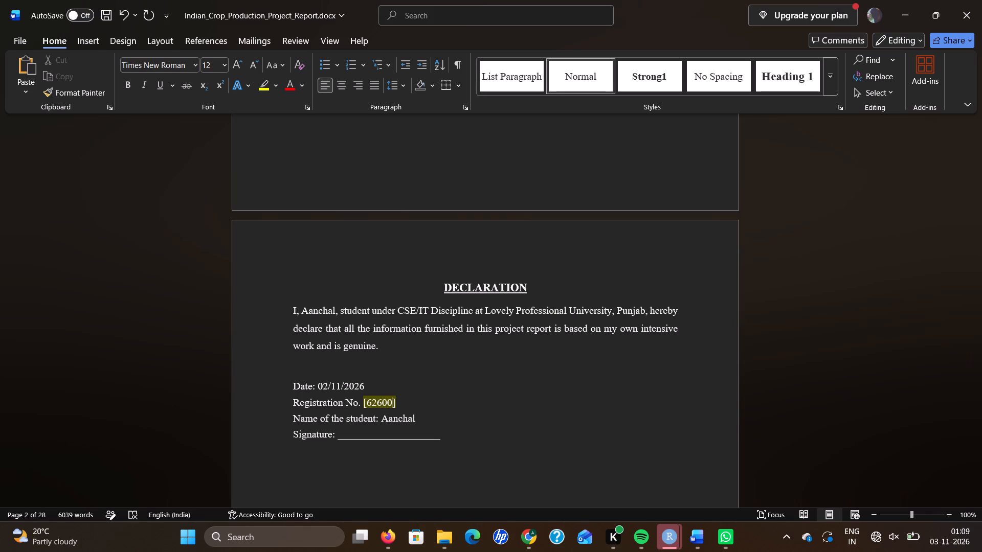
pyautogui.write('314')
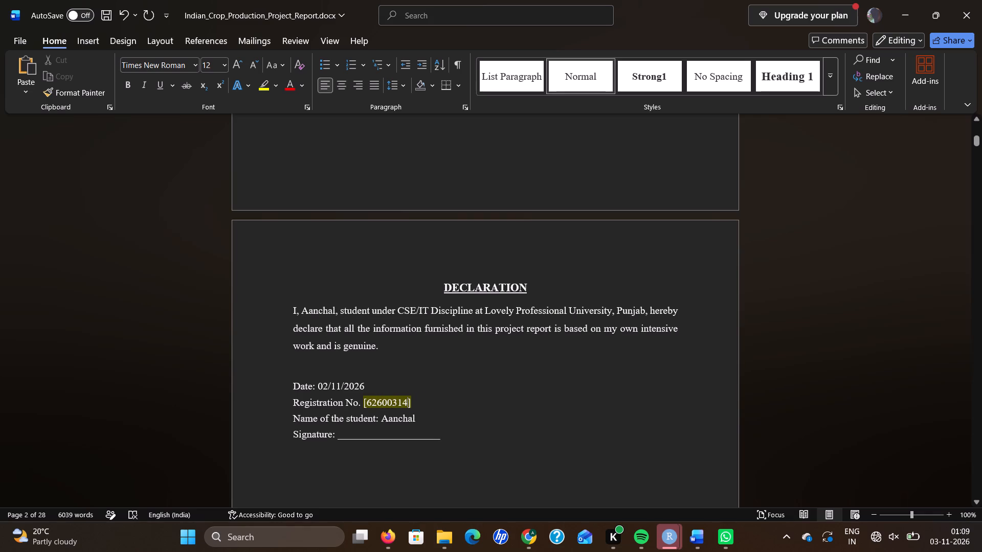
# Place the text cursor at the end of the Signature line in the Declaration.
pyautogui.scroll(-1, 419, 461)
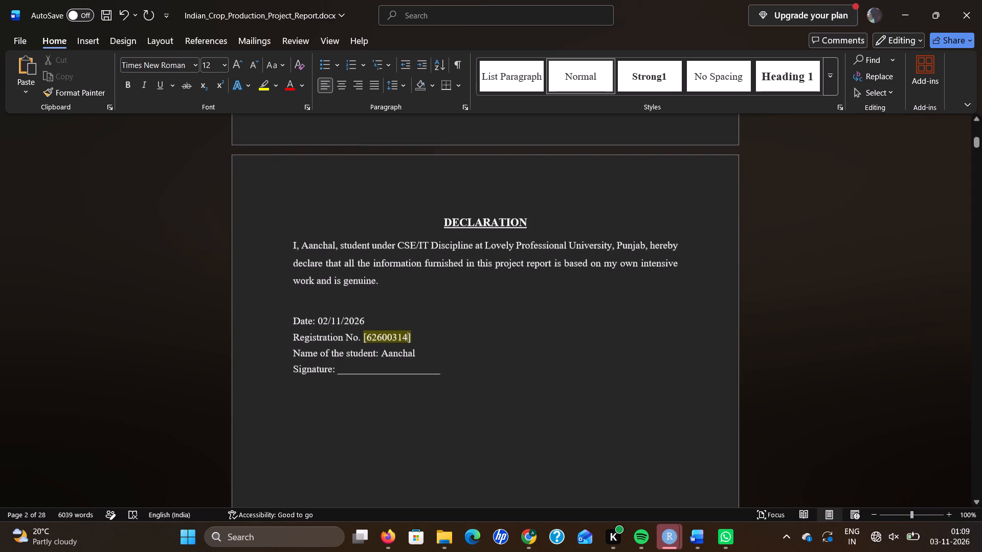
pyautogui.click(440, 370)
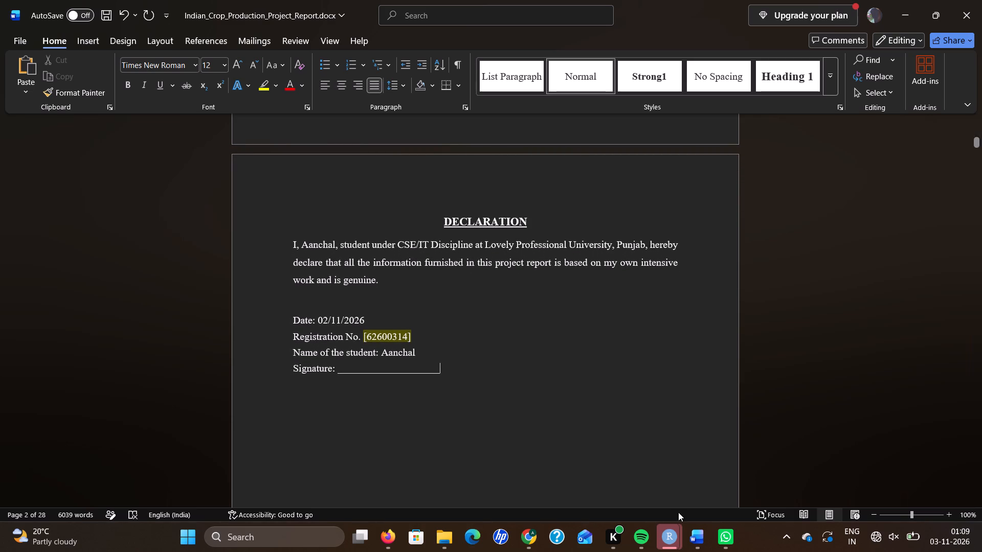
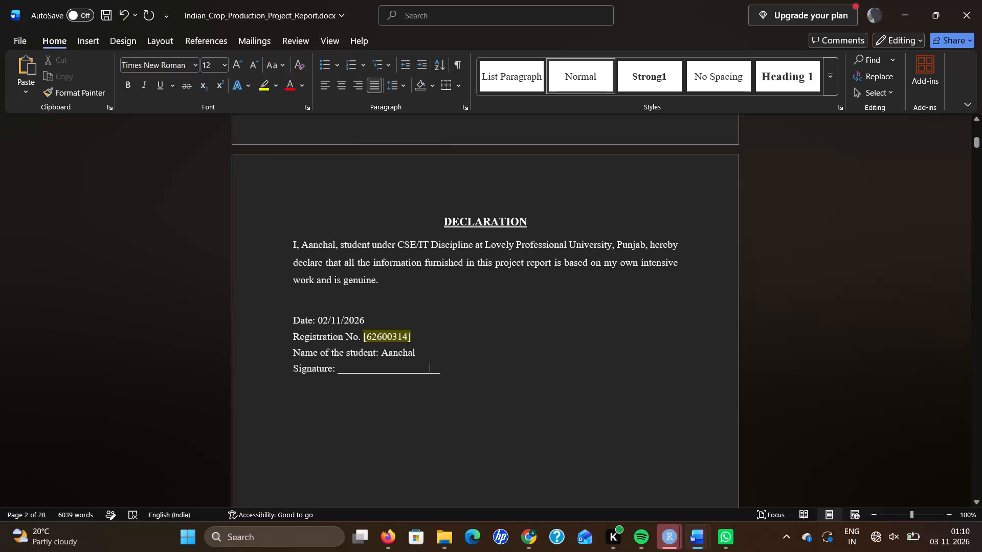
# Paste the copied handwritten signature picture into the Declaration's Signature line and shrink it proportionally to roughly a third of the text width.
pyautogui.hotkey('ctrl', 'v')
pyautogui.click(506, 362)
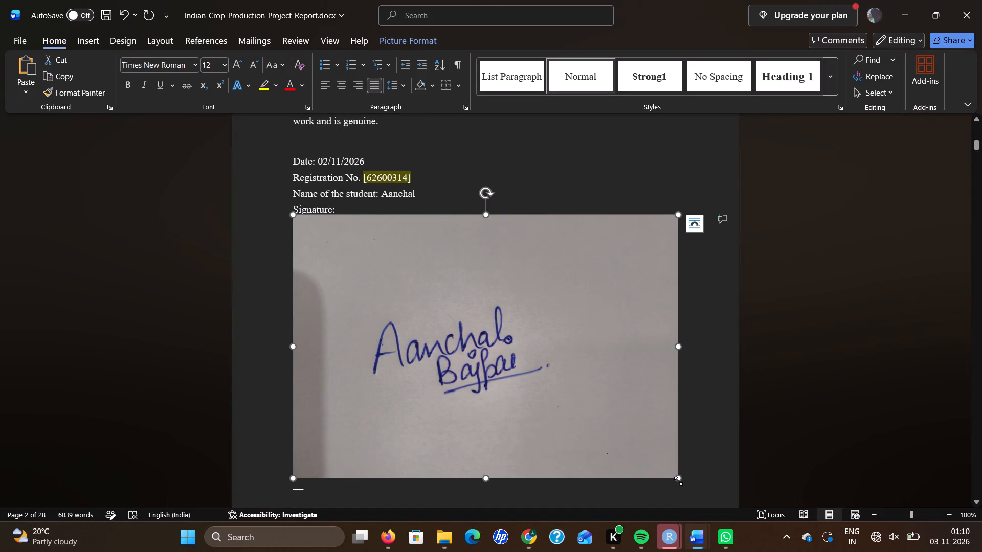
pyautogui.moveTo(678, 481); pyautogui.dragTo(338, 313)
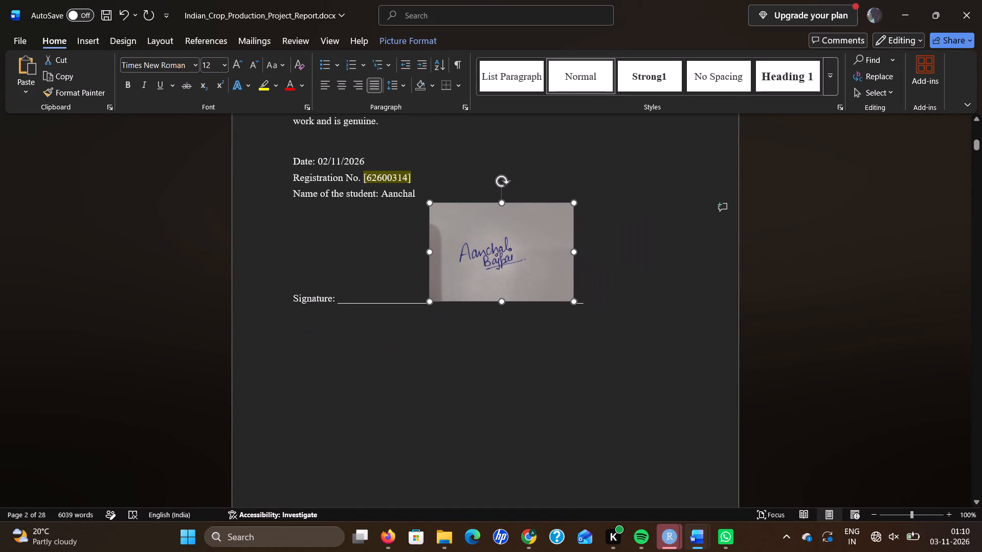
pyautogui.moveTo(338, 313); pyautogui.dragTo(336, 313)
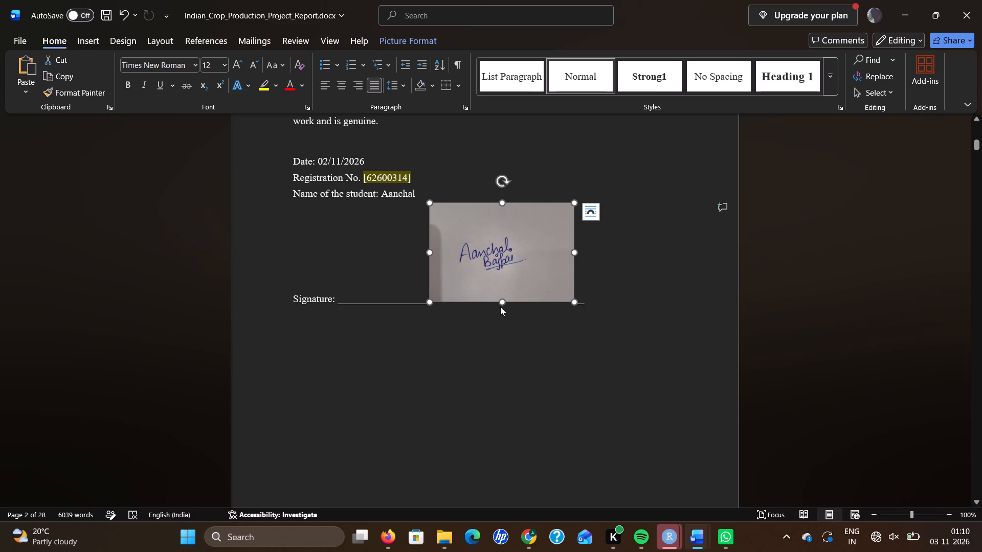
# Try to reposition the signature picture beside the Signature label in the Declaration.
pyautogui.moveTo(501, 228); pyautogui.dragTo(348, 341)
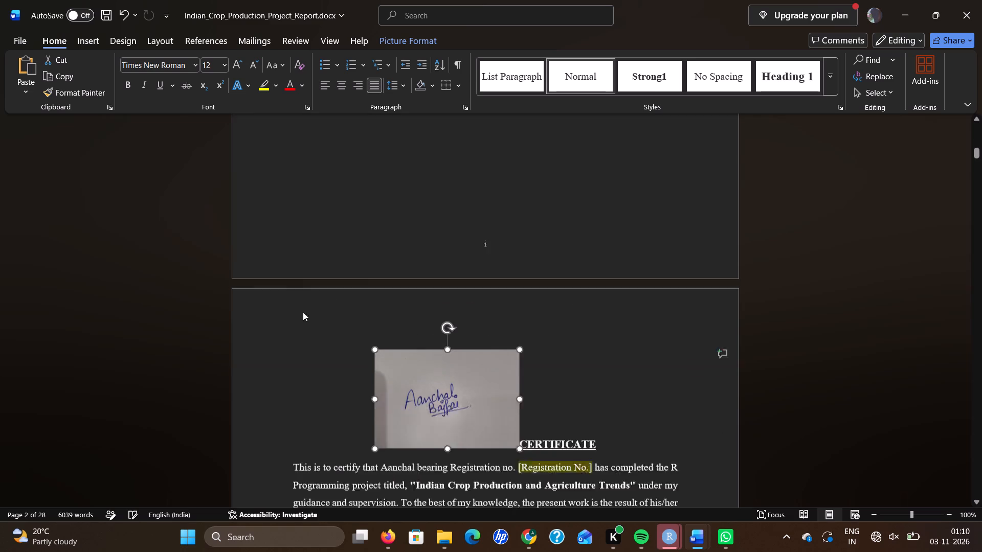
# Undo the signature picture's move to the Certificate page and its earlier resizing on the declaration page.
pyautogui.hotkey('ctrl', 'z')
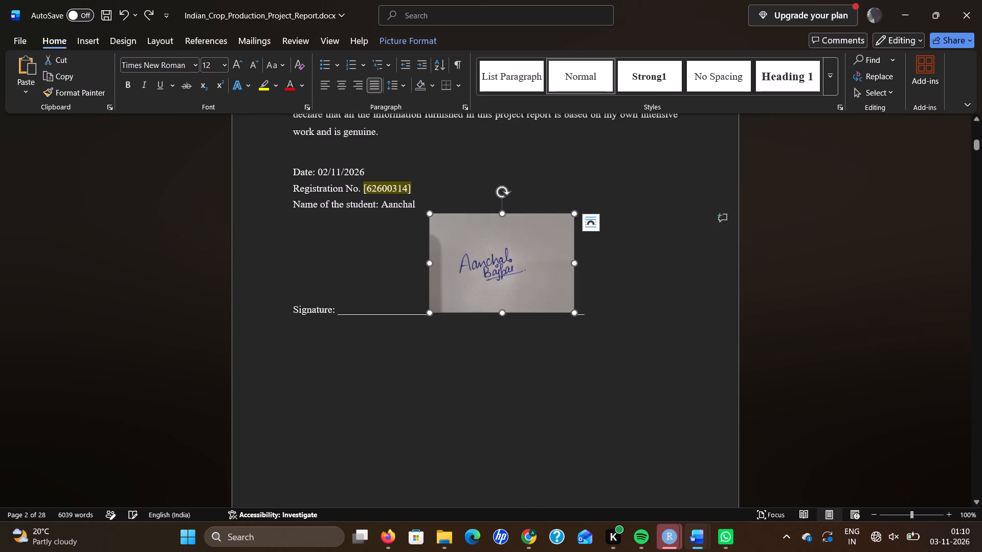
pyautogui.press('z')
pyautogui.press('BackSpace')
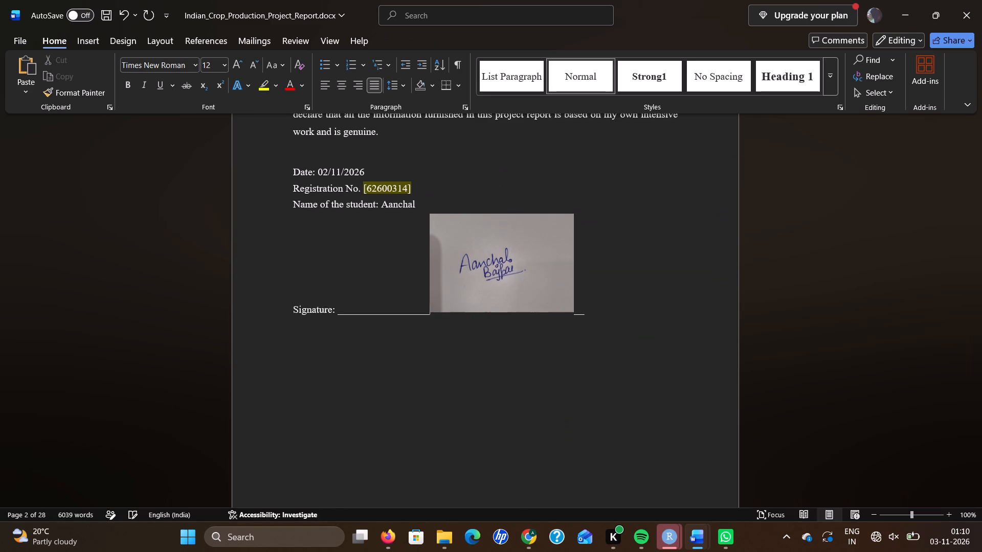
pyautogui.hotkey('ctrl', 'z')
pyautogui.hotkey('ctrl', 'z')
pyautogui.hotkey('ctrl', 'z')
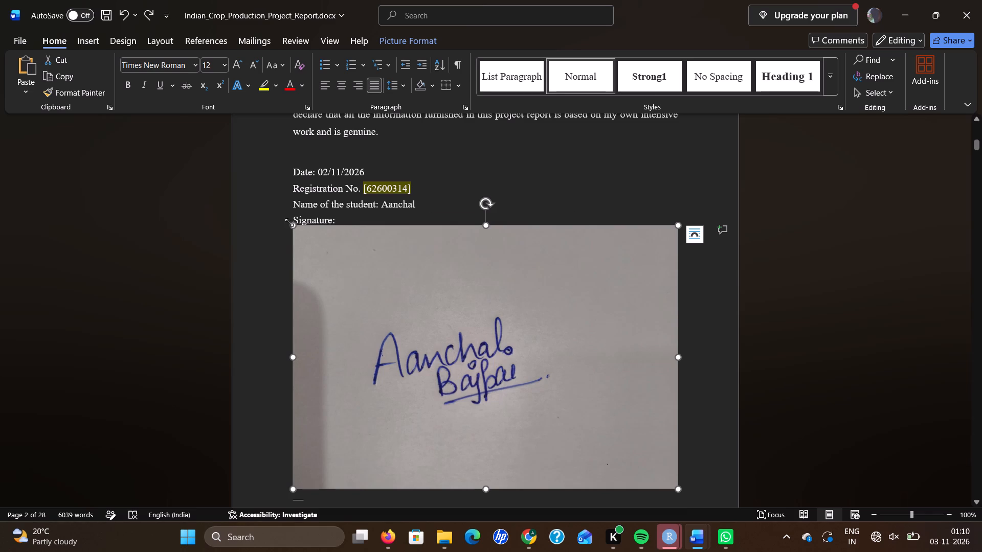
# Reduce the signature picture on the declaration page to a wide, short strip, with its width about two and a half times its height.
pyautogui.moveTo(292, 224); pyautogui.dragTo(458, 411)
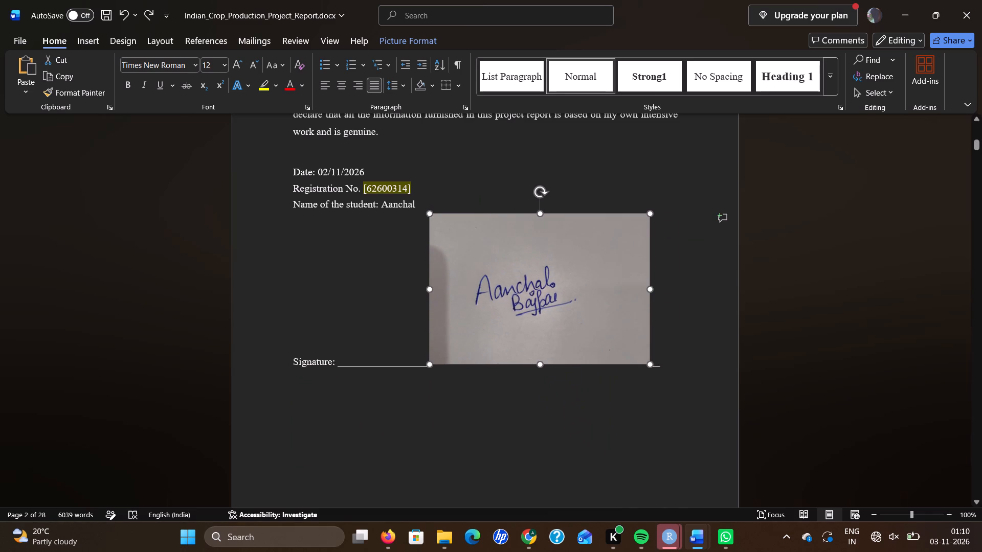
pyautogui.moveTo(458, 411); pyautogui.dragTo(329, 358)
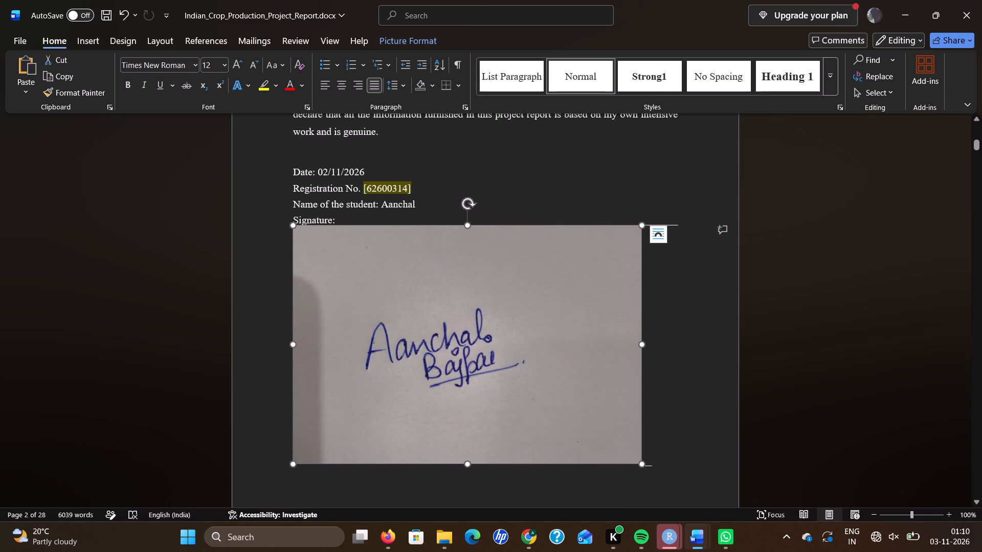
pyautogui.moveTo(639, 344); pyautogui.dragTo(425, 361)
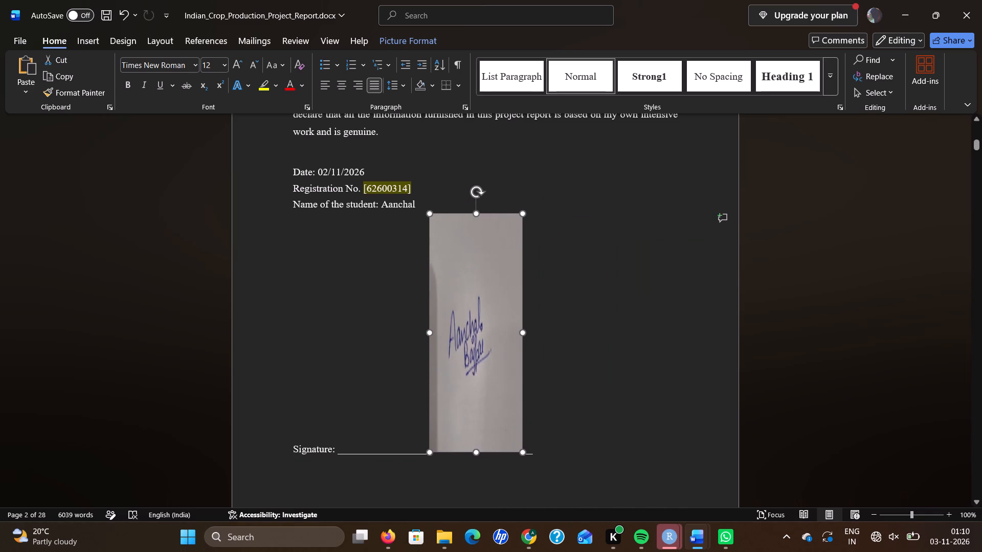
pyautogui.moveTo(425, 361); pyautogui.dragTo(559, 370)
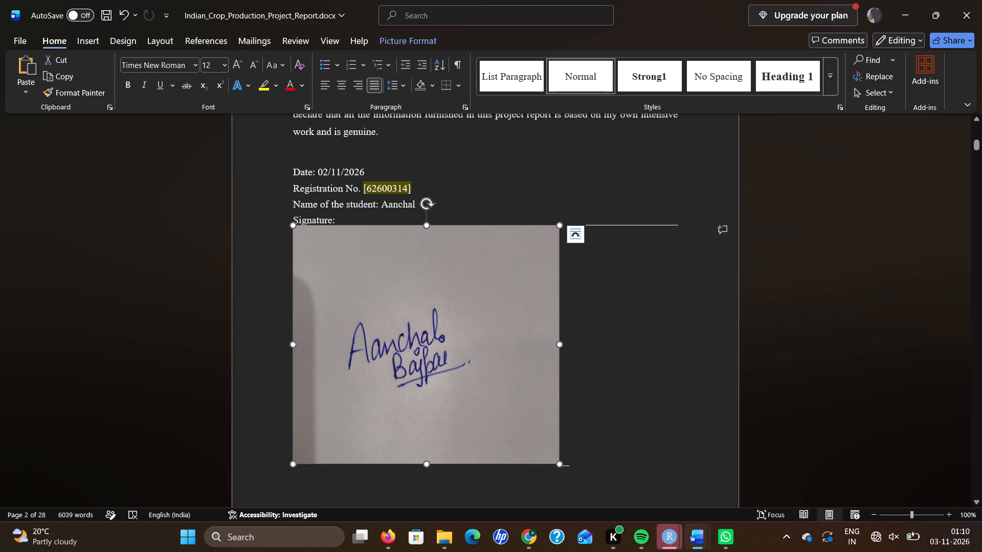
pyautogui.moveTo(426, 464); pyautogui.dragTo(419, 335)
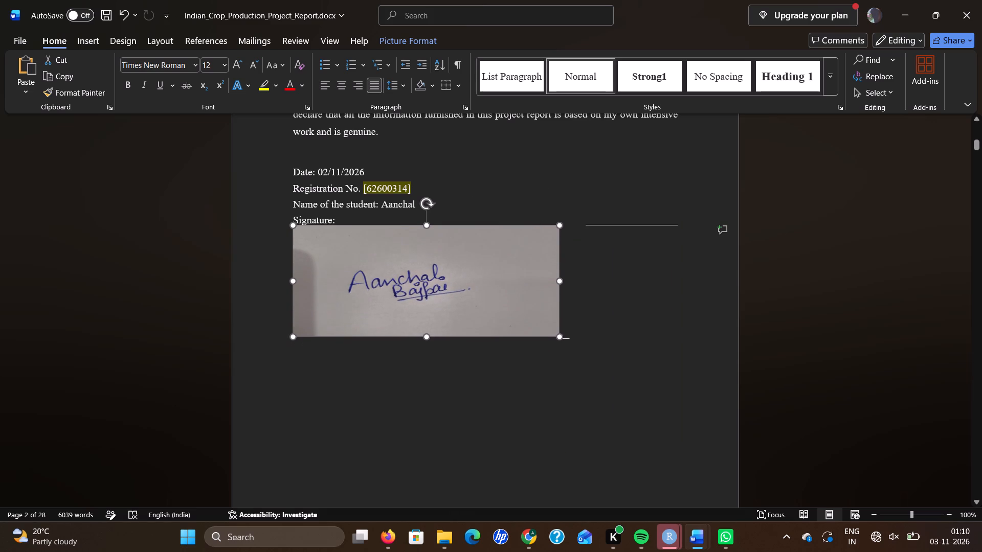
pyautogui.moveTo(419, 335); pyautogui.dragTo(421, 333)
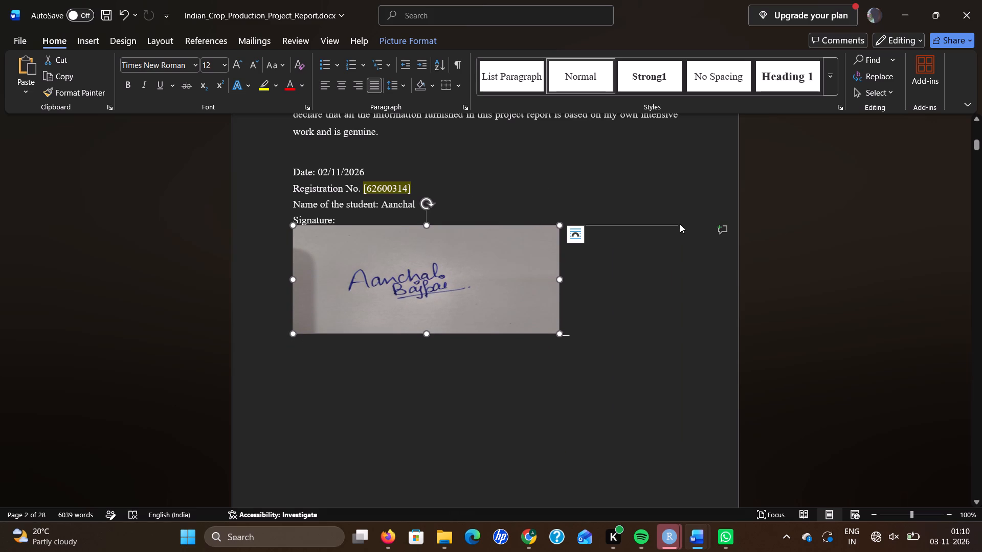
# Delete the underscore line and the space between the Signature label and the signature picture on the declaration page.
pyautogui.click(683, 224)
pyautogui.press('BackSpace')
pyautogui.press('BackSpace')
pyautogui.press('BackSpace')
pyautogui.press('BackSpace')
pyautogui.press('BackSpace')
pyautogui.press('BackSpace')
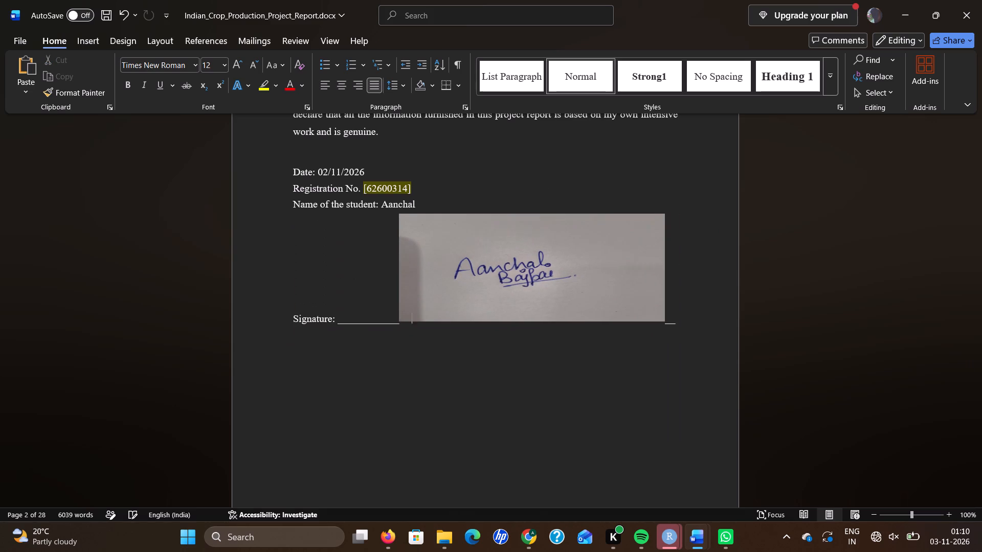
pyautogui.press('BackSpace')
pyautogui.press('BackSpace')
pyautogui.press('BackSpace')
pyautogui.press('BackSpace')
pyautogui.press('BackSpace')
pyautogui.press('BackSpace')
pyautogui.press('BackSpace')
pyautogui.press('BackSpace')
pyautogui.press('BackSpace')
pyautogui.press('BackSpace')
pyautogui.press('BackSpace')
pyautogui.press('BackSpace')
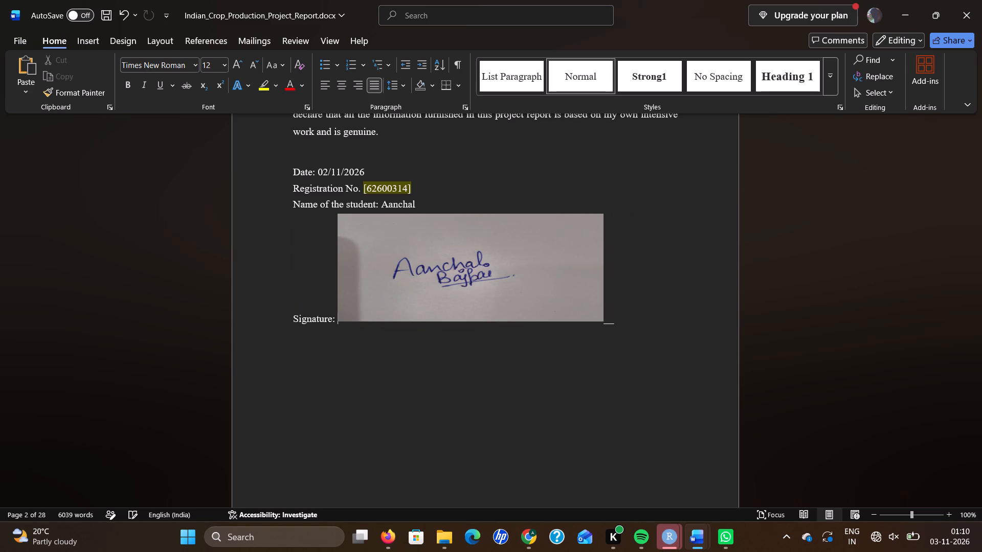
pyautogui.press('BackSpace')
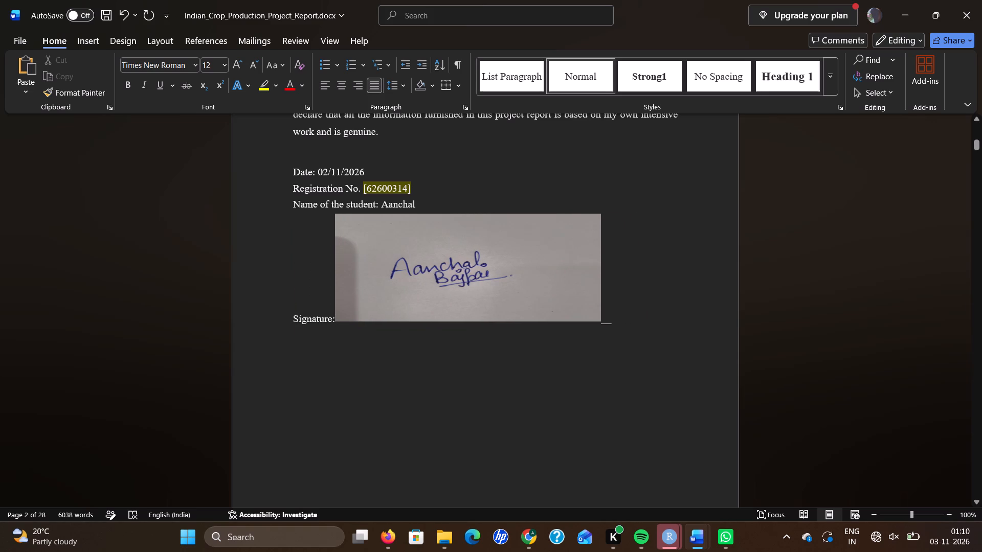
# Shrink the signature picture proportionally to a small image slightly wider than the Signature label and about one and a half text lines high.
pyautogui.click(583, 327)
pyautogui.click(586, 296)
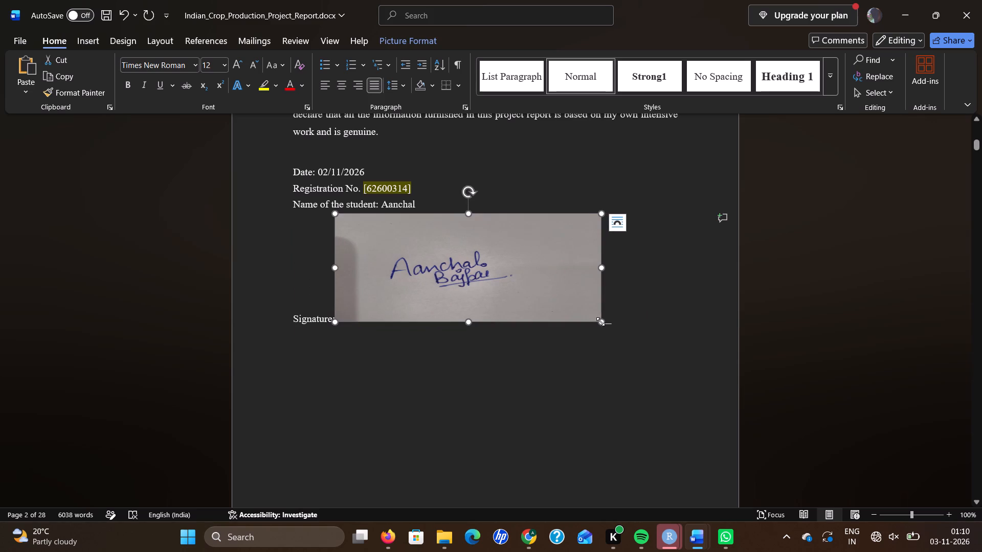
pyautogui.moveTo(600, 322); pyautogui.dragTo(388, 310)
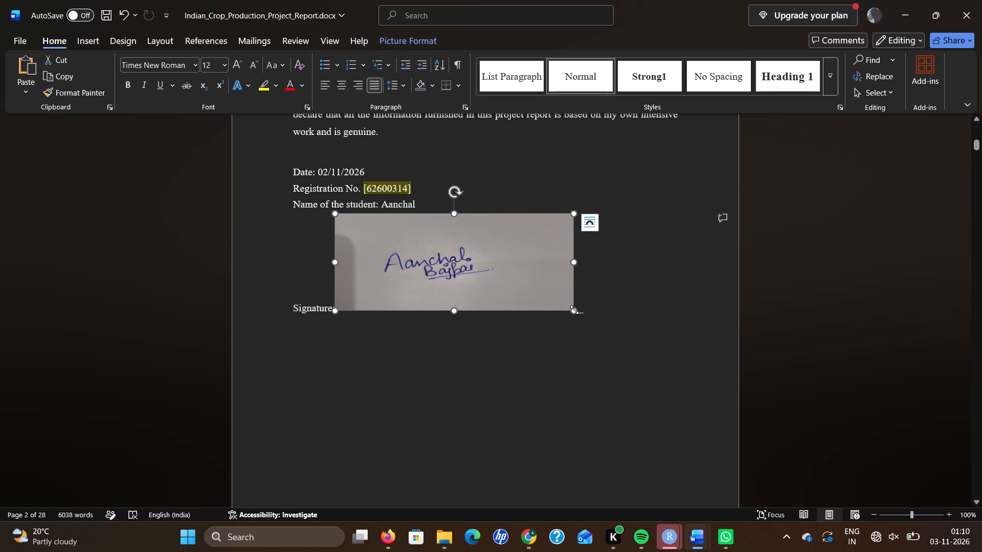
pyautogui.moveTo(575, 311); pyautogui.dragTo(384, 274)
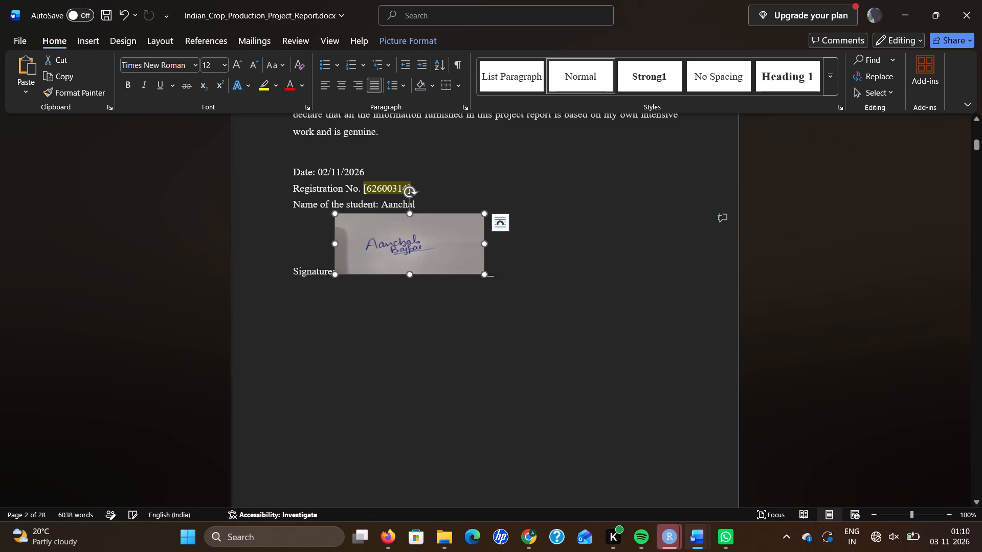
pyautogui.moveTo(334, 215); pyautogui.dragTo(360, 235)
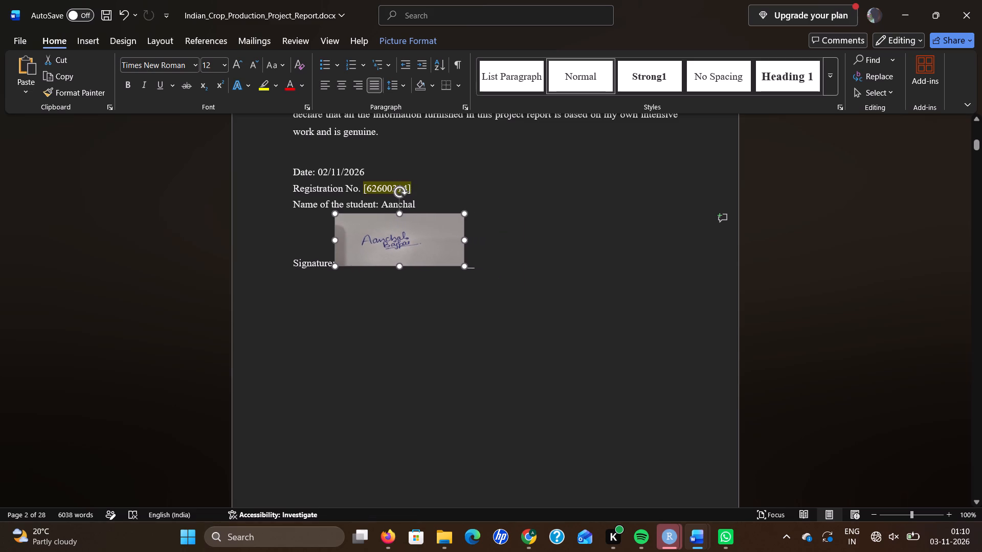
pyautogui.moveTo(360, 235); pyautogui.dragTo(419, 255)
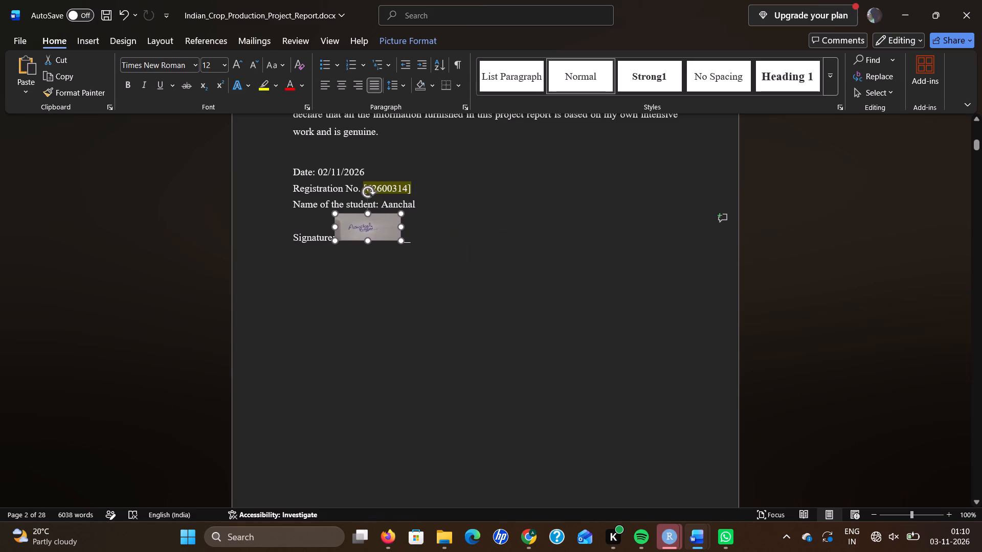
pyautogui.moveTo(419, 255); pyautogui.dragTo(427, 255)
pyautogui.click(406, 288)
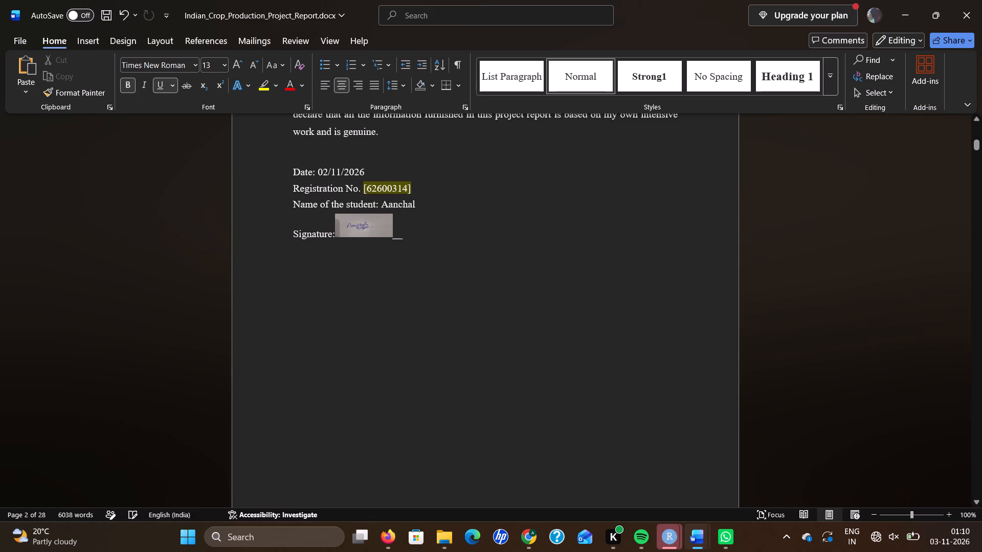
# Delete the leftover underscores after the signature picture on the declaration page.
pyautogui.click(419, 232)
pyautogui.press('BackSpace')
pyautogui.press('BackSpace')
# Enlarge the signature picture proportionally to about two text lines high and nearly twice as wide as the Signature label.
pyautogui.moveTo(376, 228); pyautogui.dragTo(384, 239)
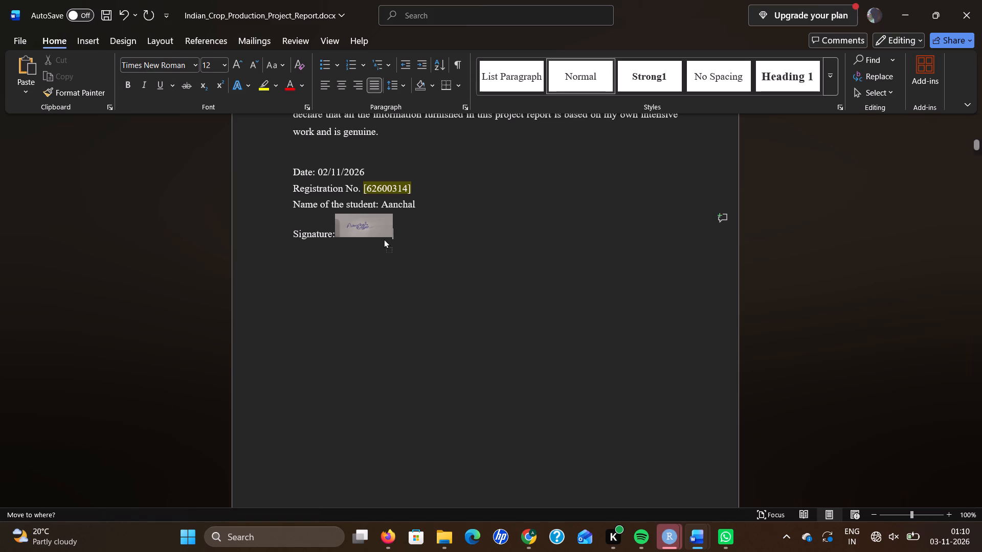
pyautogui.moveTo(384, 239); pyautogui.dragTo(397, 243)
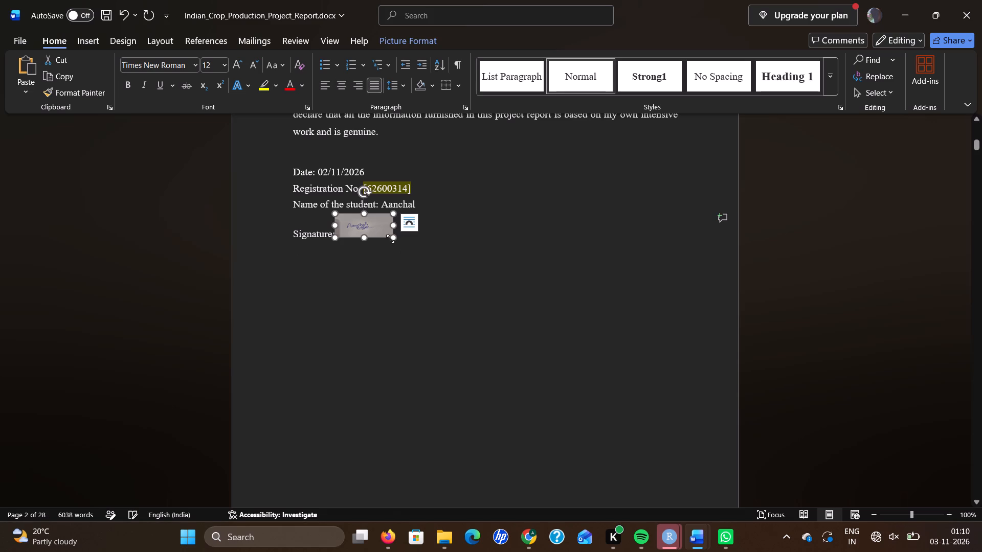
pyautogui.moveTo(393, 239); pyautogui.dragTo(409, 277)
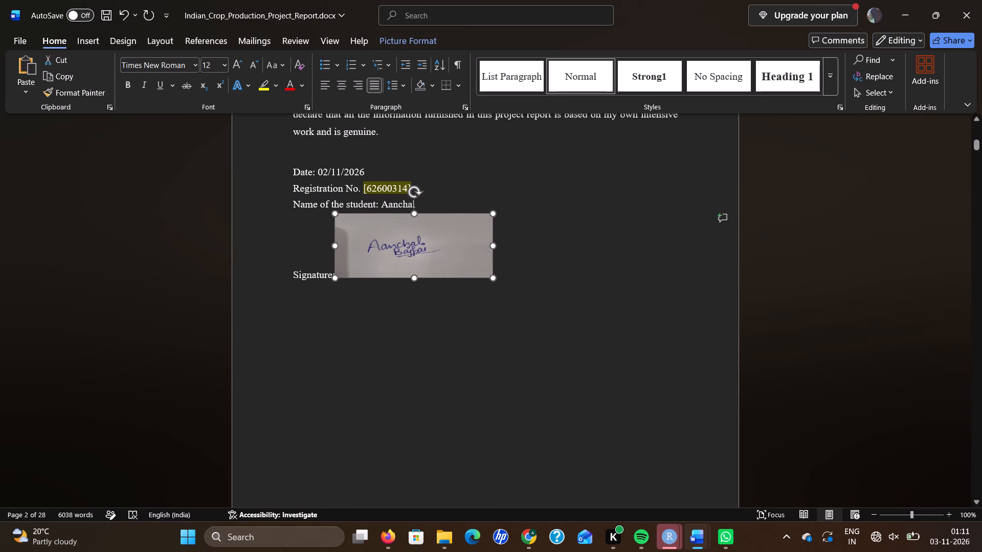
pyautogui.moveTo(409, 277); pyautogui.dragTo(366, 243)
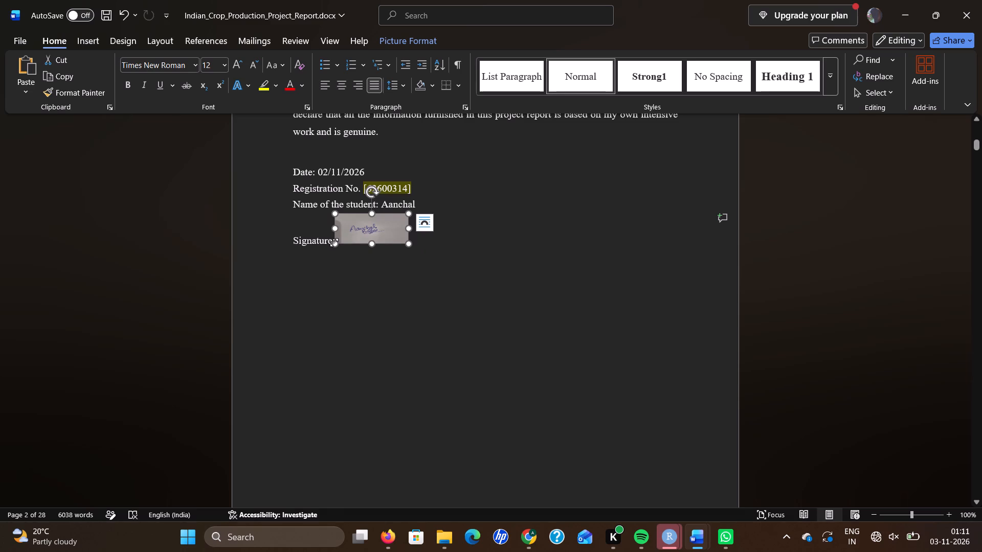
pyautogui.click(334, 242)
# Cut the signature picture from the declaration page and add three spaces after the Signature label.
pyautogui.click(364, 236)
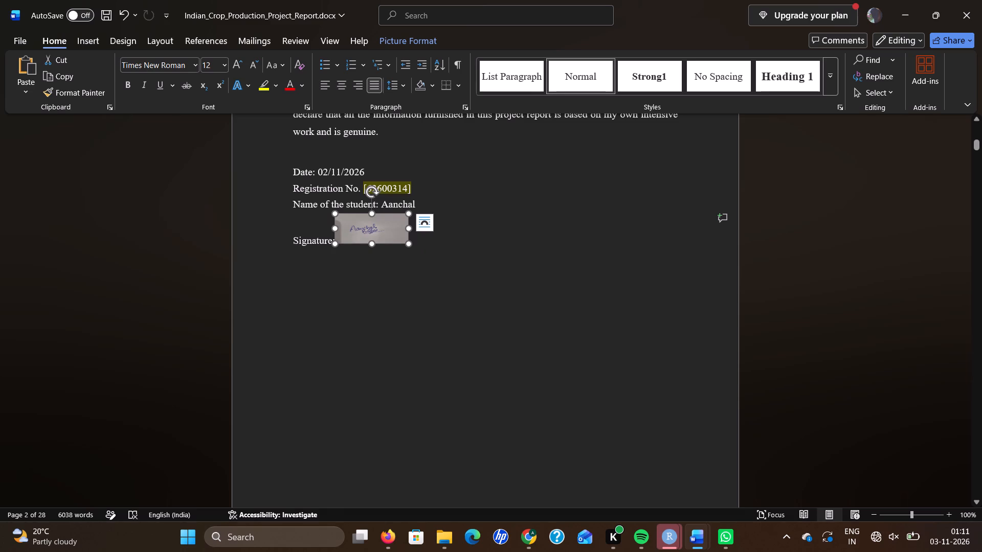
pyautogui.rightClick(364, 236)
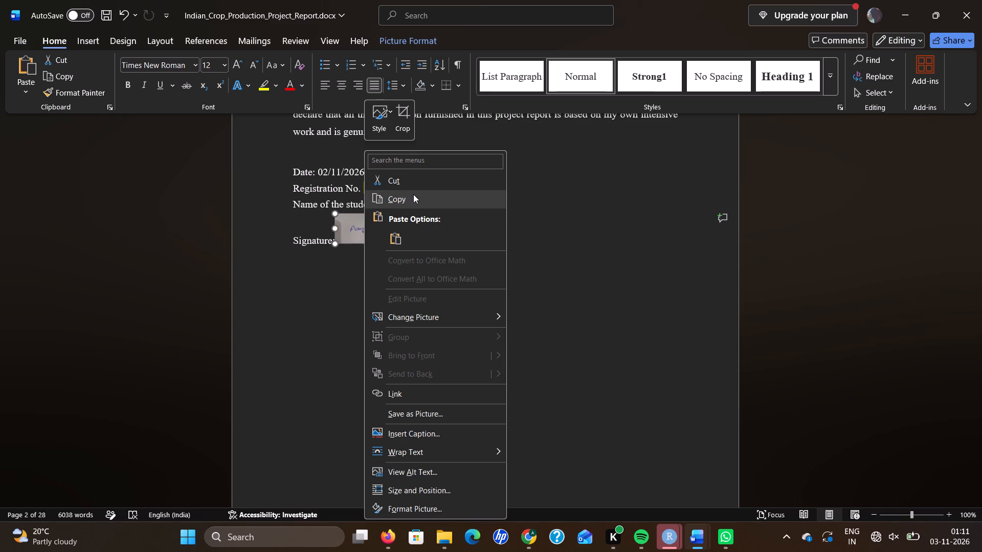
pyautogui.click(422, 179)
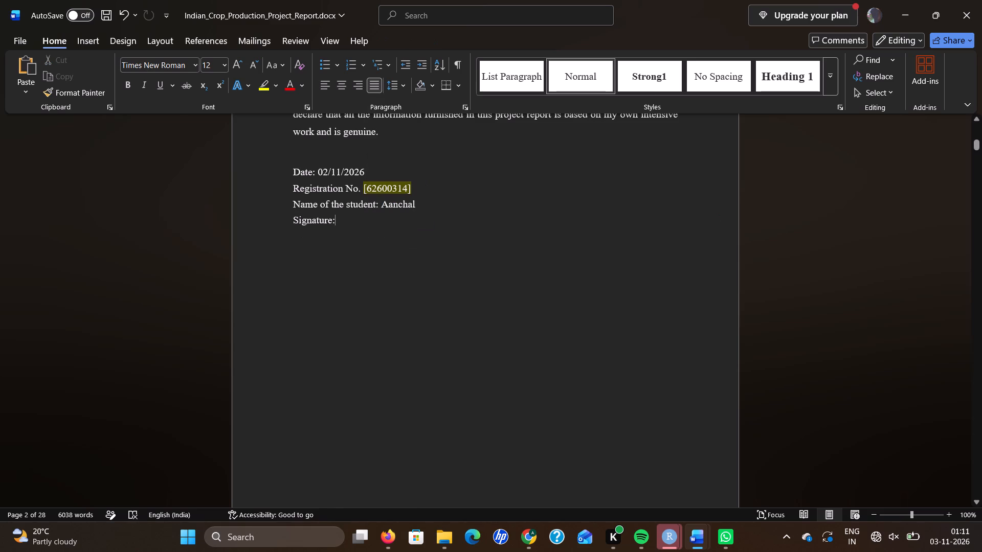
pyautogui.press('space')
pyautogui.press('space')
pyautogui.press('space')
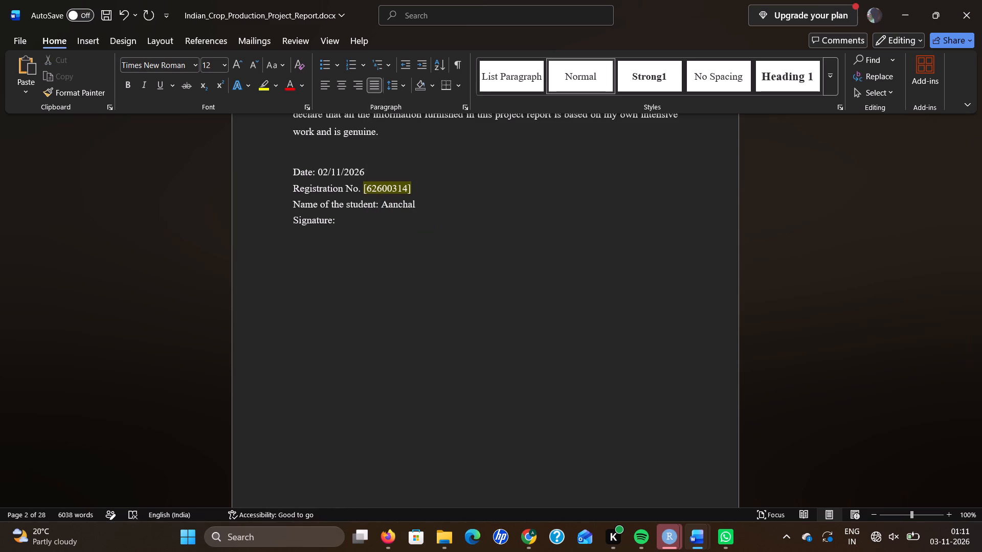
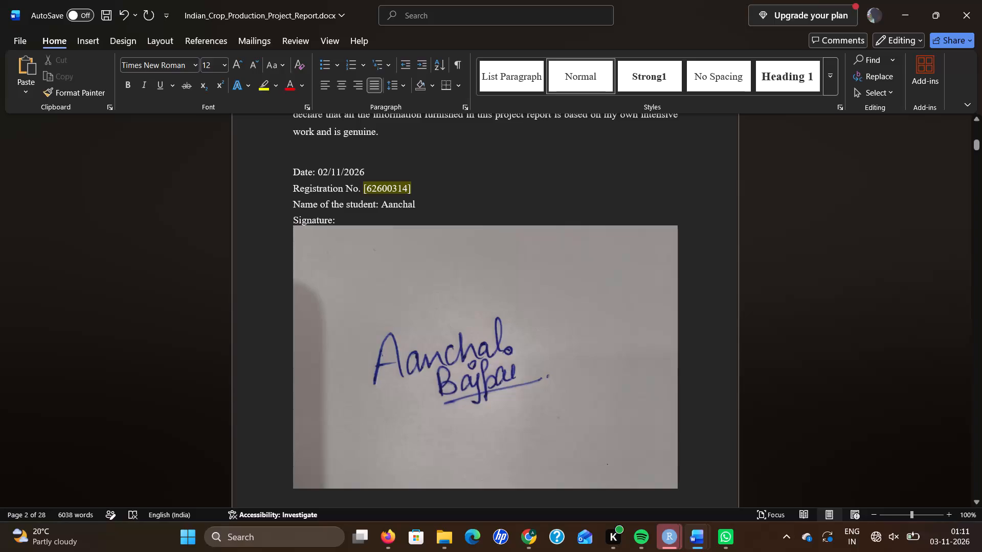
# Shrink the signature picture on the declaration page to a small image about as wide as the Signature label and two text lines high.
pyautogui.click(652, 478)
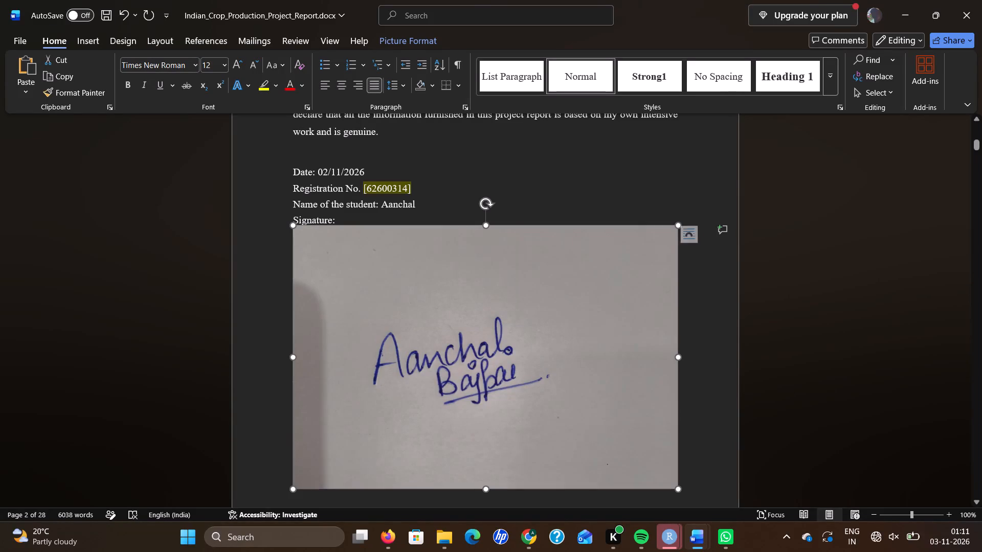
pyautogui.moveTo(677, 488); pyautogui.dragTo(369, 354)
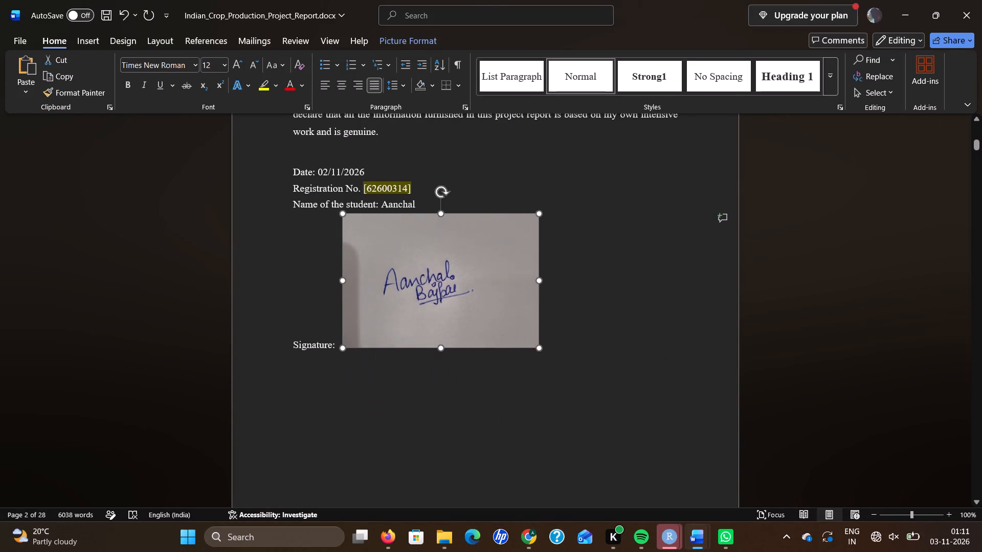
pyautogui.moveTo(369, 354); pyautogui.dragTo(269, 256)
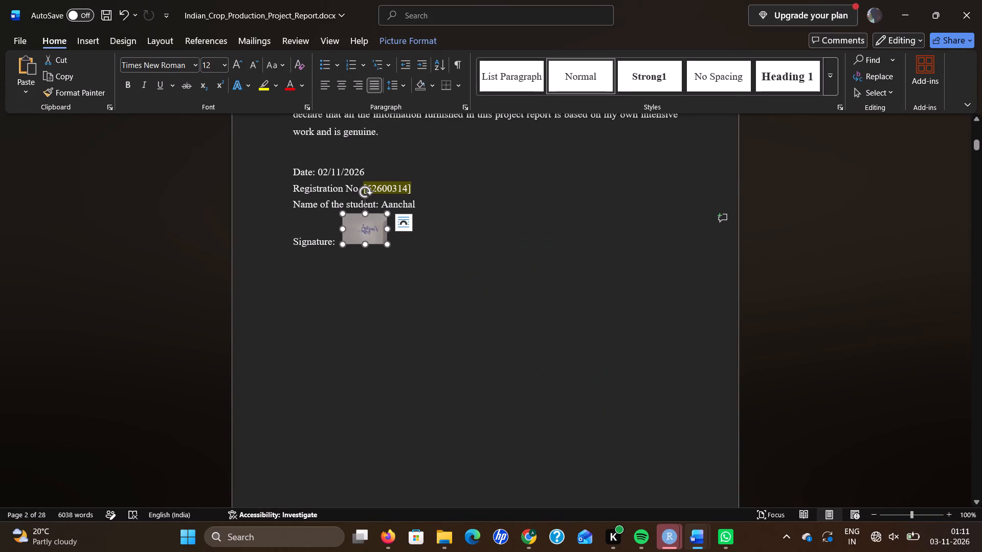
# Enlarge the small signature picture beside the Signature label to about half the width of the text column.
pyautogui.moveTo(389, 244); pyautogui.dragTo(550, 341)
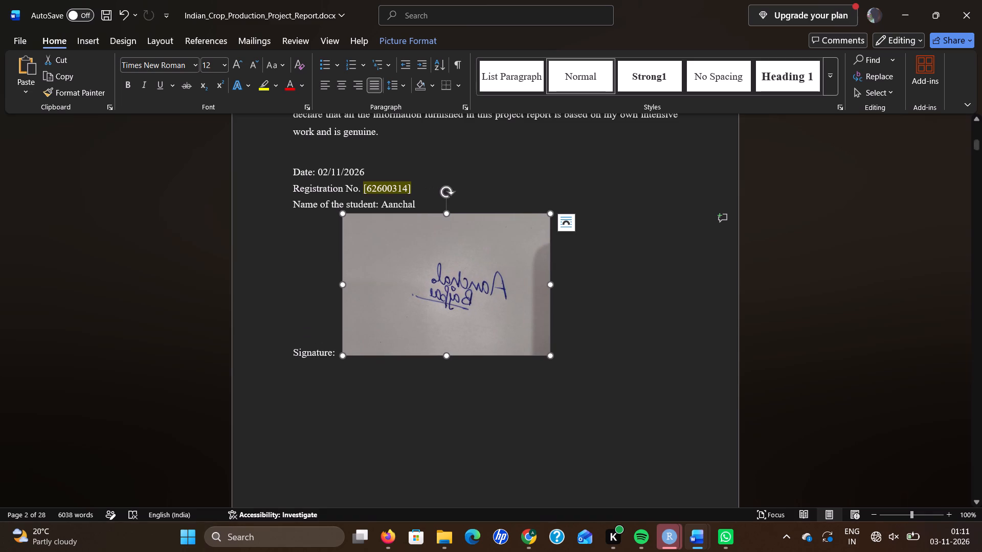
pyautogui.moveTo(340, 358); pyautogui.dragTo(526, 353)
# Bring up the editing options for the signature picture on the declaration page.
pyautogui.rightClick(469, 303)
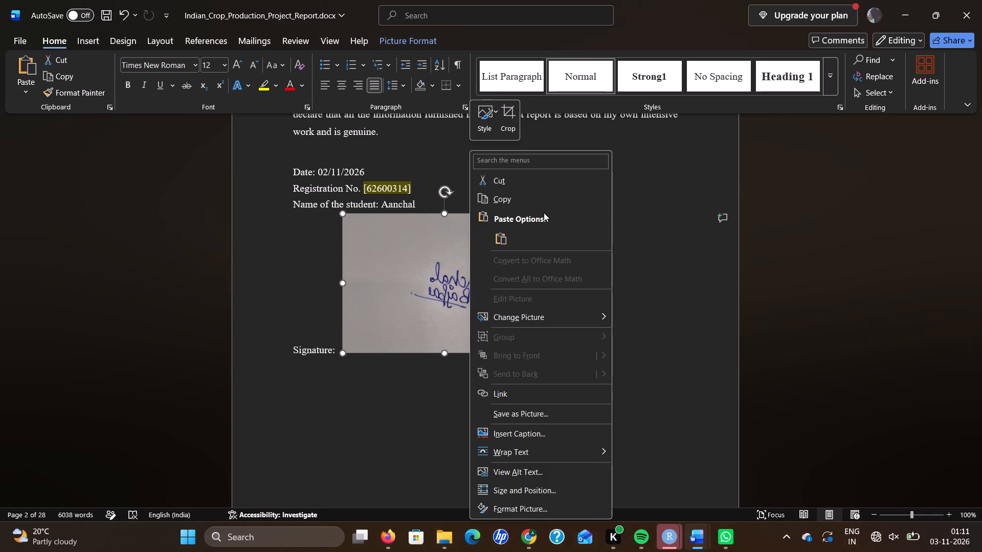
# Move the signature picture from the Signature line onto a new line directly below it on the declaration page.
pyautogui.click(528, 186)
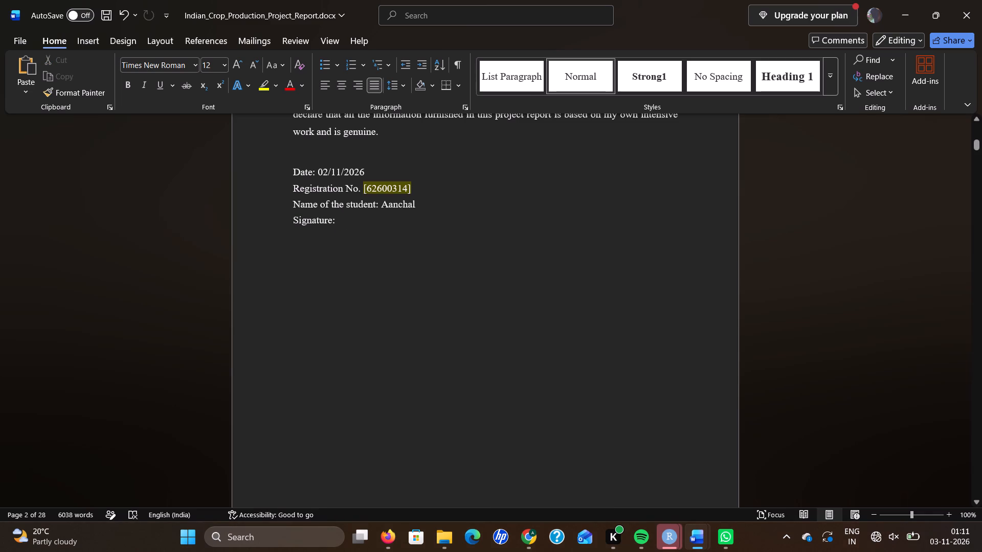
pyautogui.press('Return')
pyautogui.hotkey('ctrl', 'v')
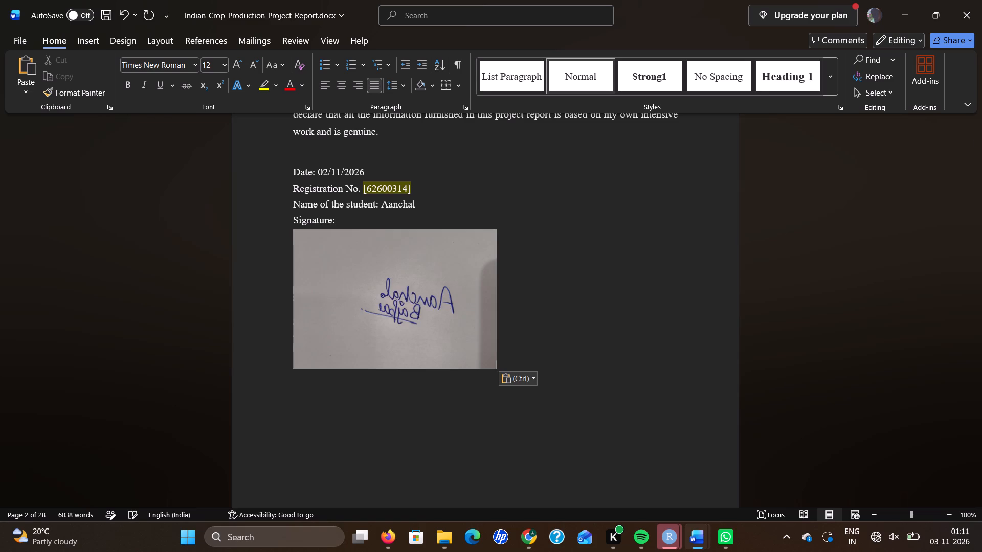
# Cut the signature picture out of the declaration page.
pyautogui.click(468, 269)
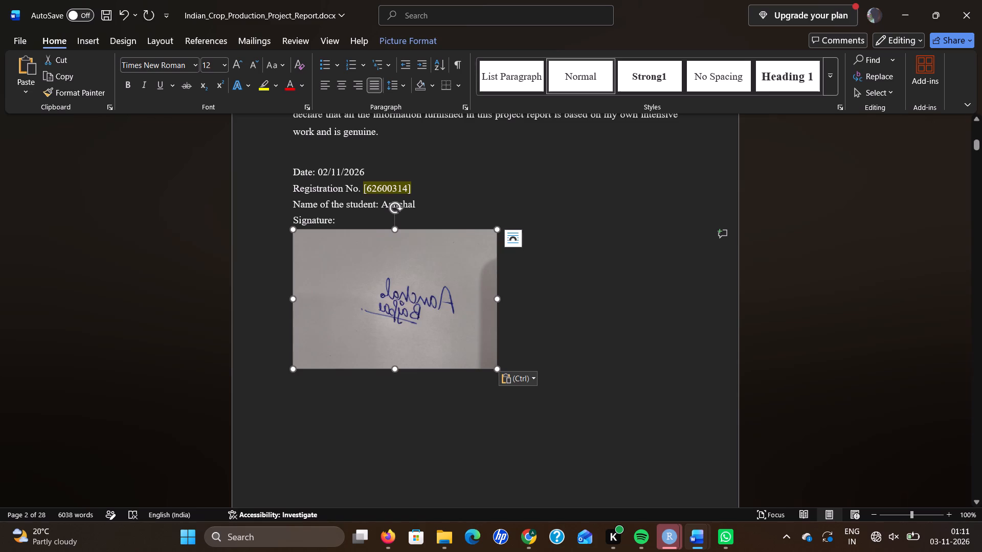
pyautogui.rightClick(392, 340)
pyautogui.click(429, 178)
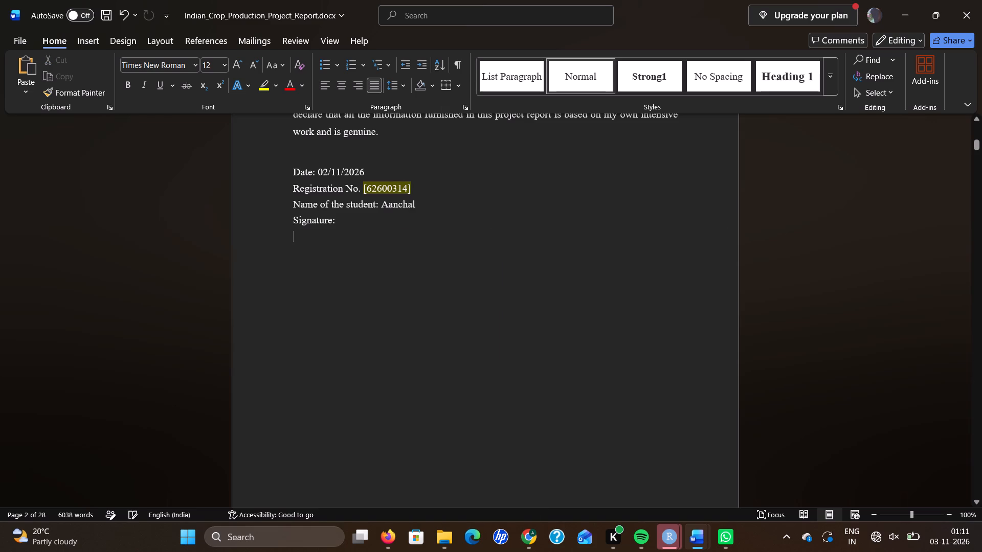
# Replace the highlighted [Registration No.] placeholder in the Certificate text with the student's registration number, without brackets or highlighting.
pyautogui.scroll(-3, 452, 254)
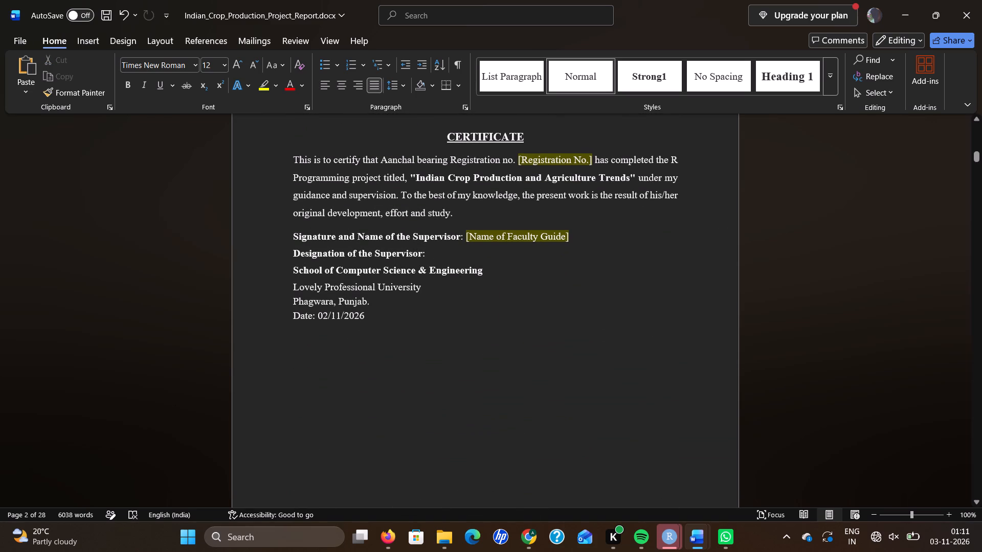
pyautogui.click(590, 161)
pyautogui.press('BackSpace')
pyautogui.press('BackSpace')
pyautogui.press('BackSpace')
pyautogui.press('BackSpace')
pyautogui.press('BackSpace')
pyautogui.press('BackSpace')
pyautogui.press('BackSpace')
pyautogui.press('BackSpace')
pyautogui.press('BackSpace')
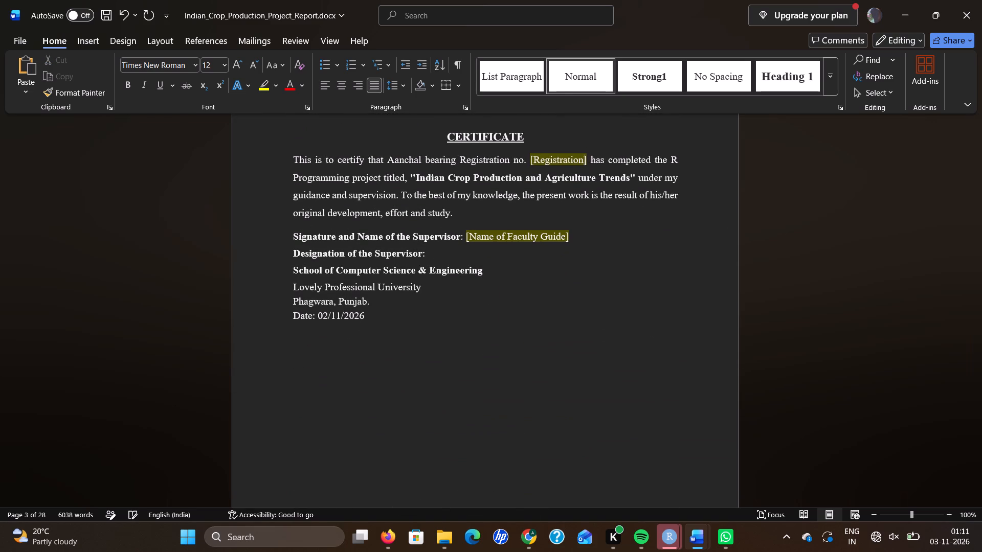
pyautogui.press('BackSpace')
pyautogui.press('BackSpace')
pyautogui.press('BackSpace')
pyautogui.press('BackSpace')
pyautogui.press('BackSpace')
pyautogui.press('BackSpace')
pyautogui.press('BackSpace')
pyautogui.press('BackSpace')
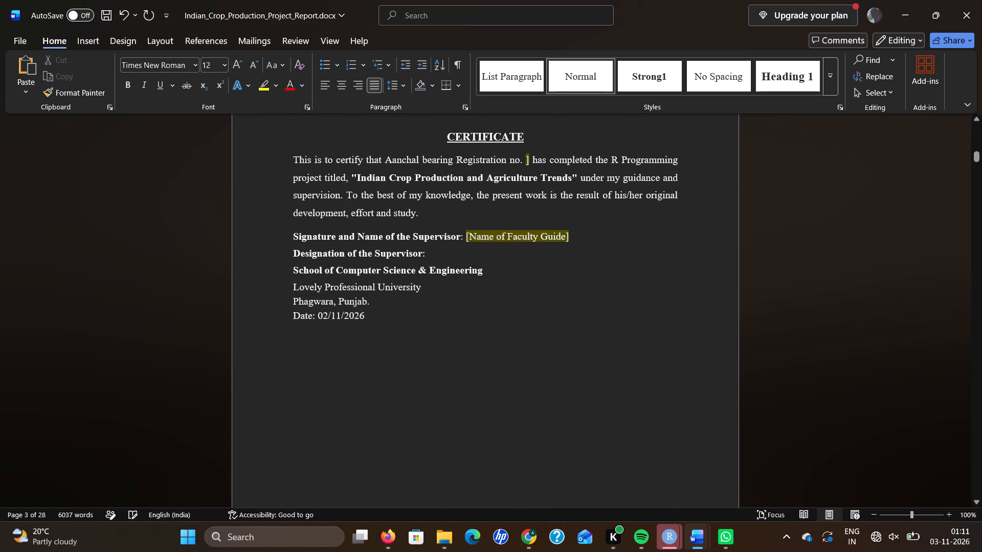
pyautogui.click(530, 163)
pyautogui.press('BackSpace')
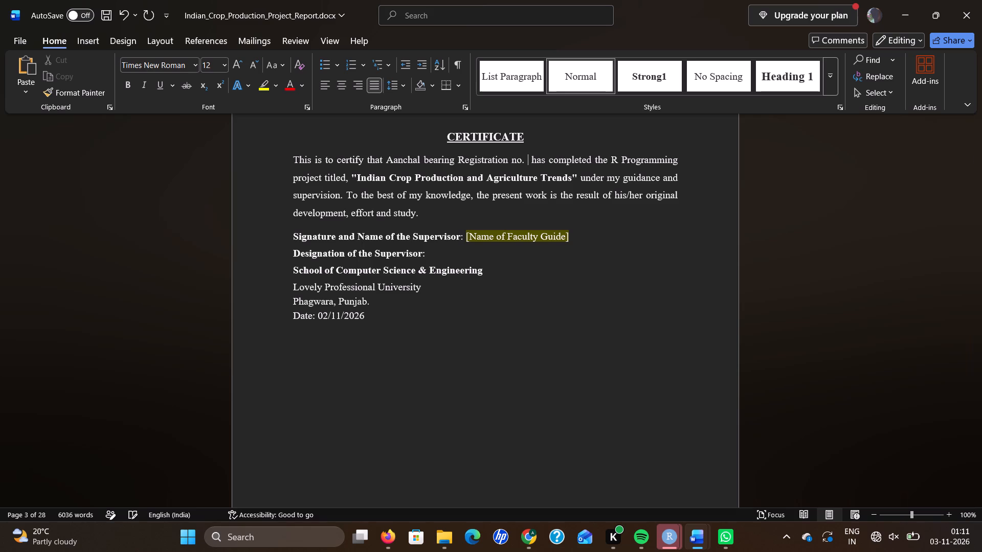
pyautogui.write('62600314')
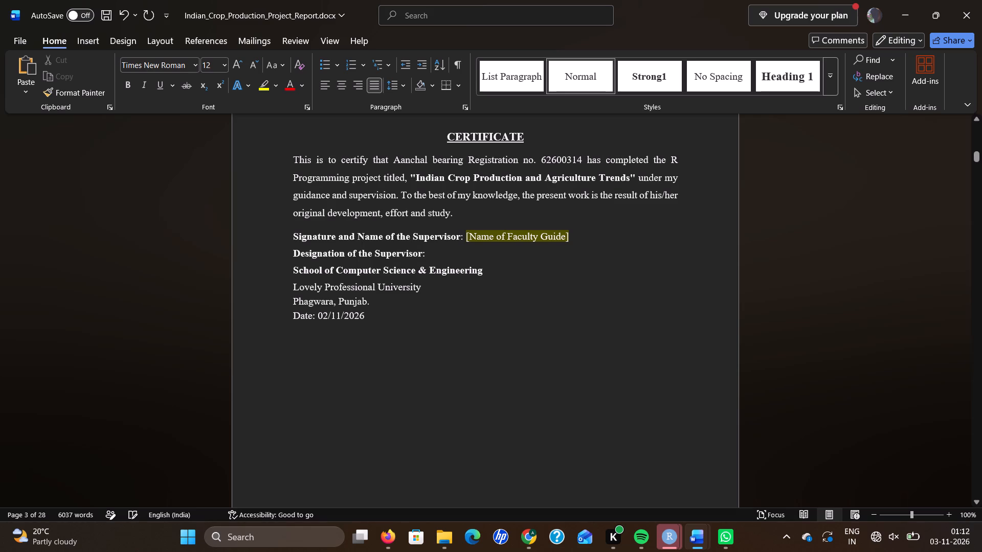
# Make the student's registration number bold in the Certificate text.
pyautogui.moveTo(540, 159); pyautogui.dragTo(585, 163)
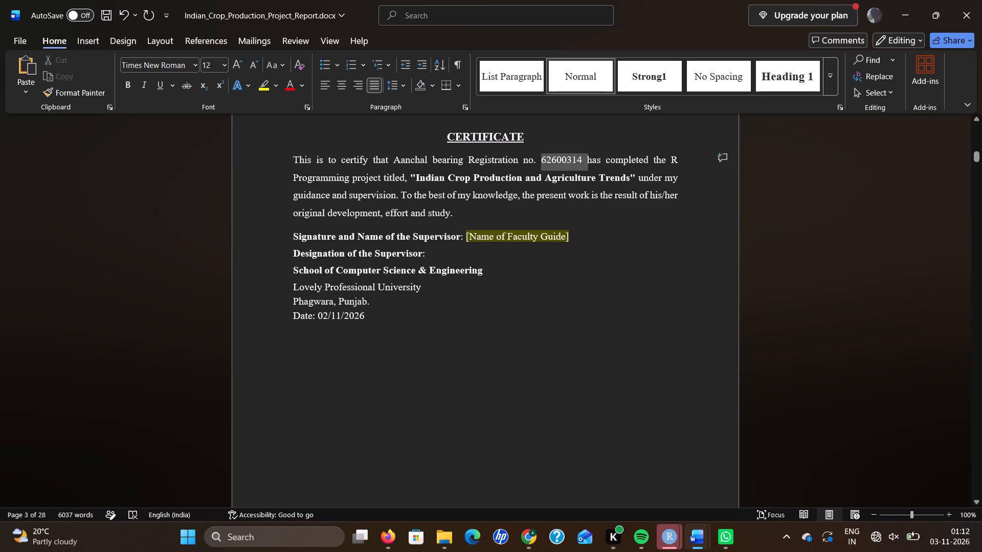
pyautogui.moveTo(585, 163); pyautogui.dragTo(583, 162)
pyautogui.click(591, 139)
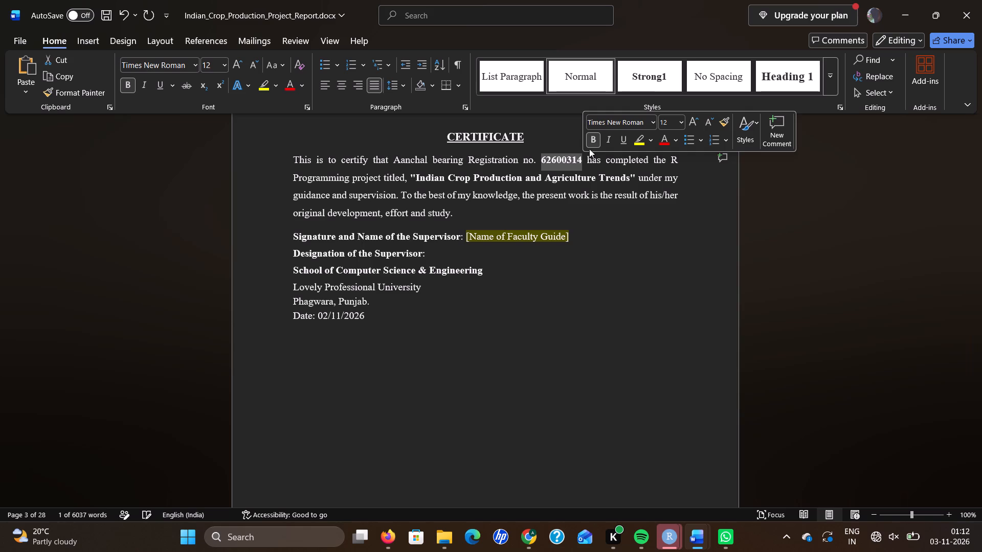
# Replace the [Name of Faculty Guide] placeholder on the Certificate page with the supervisor's title and name in bold.
pyautogui.click(577, 242)
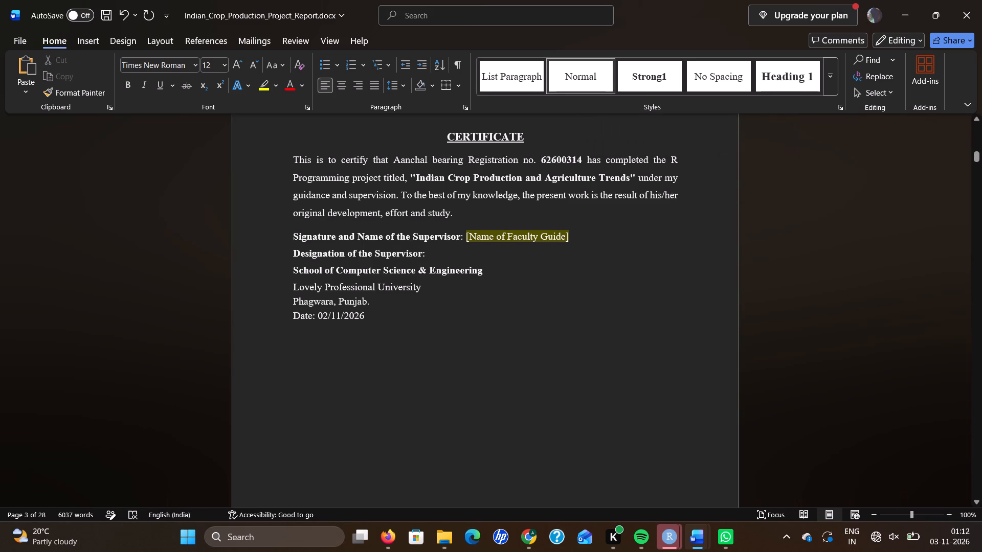
# Replace the highlighted [Name of Faculty Guide] placeholder on the Certificate page's supervisor line with the supervisor's title Dr. and first name.
pyautogui.press('BackSpace')
pyautogui.press('BackSpace')
pyautogui.press('BackSpace')
pyautogui.press('BackSpace')
pyautogui.press('BackSpace')
pyautogui.press('BackSpace')
pyautogui.press('BackSpace')
pyautogui.press('BackSpace')
pyautogui.press('BackSpace')
pyautogui.press('BackSpace')
pyautogui.press('BackSpace')
pyautogui.press('BackSpace')
pyautogui.press('BackSpace')
pyautogui.press('BackSpace')
pyautogui.press('BackSpace')
pyautogui.press('BackSpace')
pyautogui.press('BackSpace')
pyautogui.press('BackSpace')
pyautogui.press('BackSpace')
pyautogui.press('BackSpace')
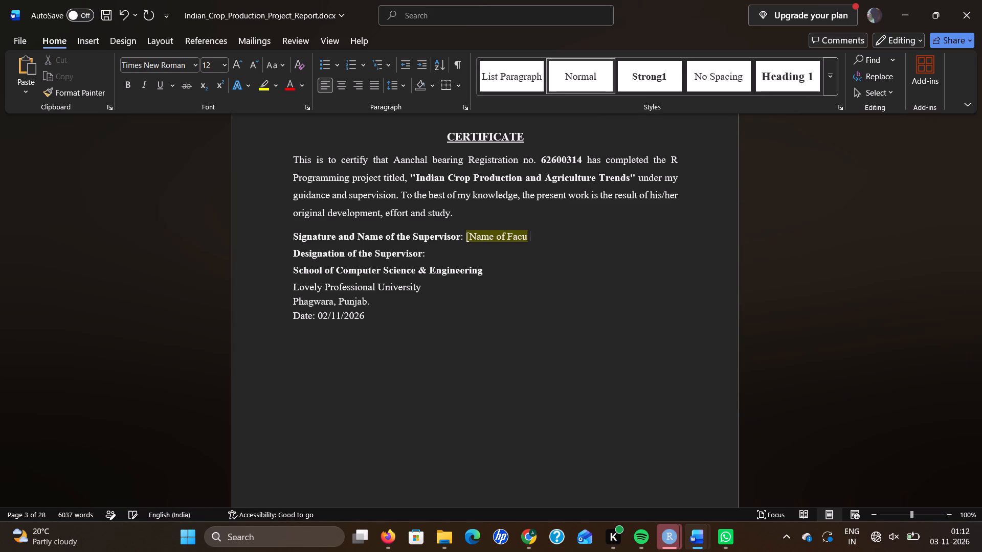
pyautogui.press('BackSpace')
pyautogui.press('BackSpace')
pyautogui.press('BackSpace')
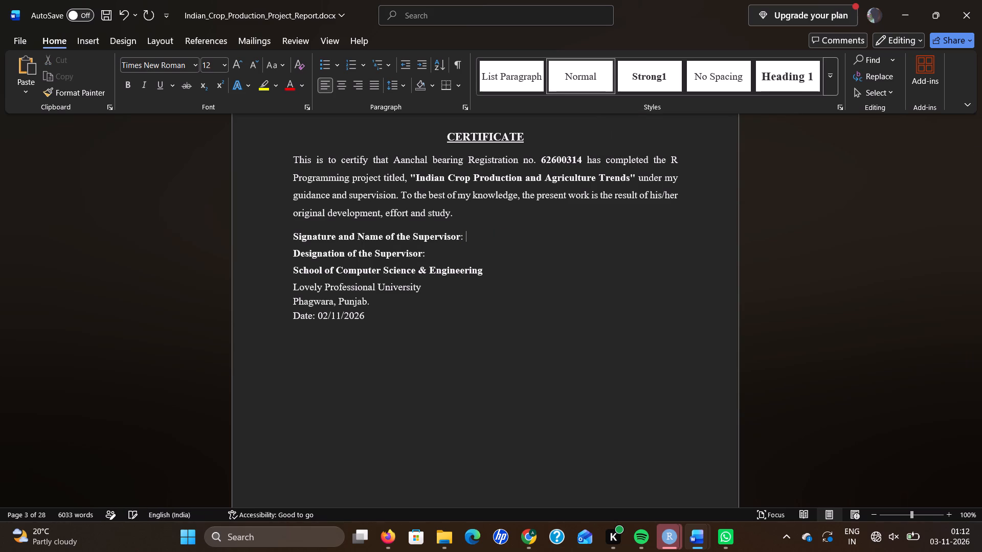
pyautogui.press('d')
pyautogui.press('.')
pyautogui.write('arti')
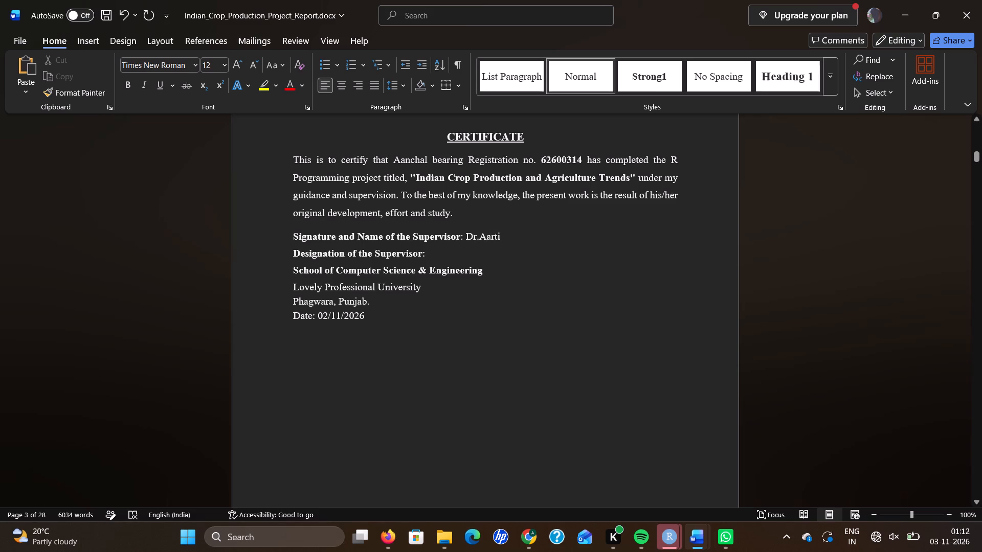
# Make the supervisor's title and name bold on the Certificate page and insert a space between them.
pyautogui.moveTo(466, 233); pyautogui.dragTo(494, 237)
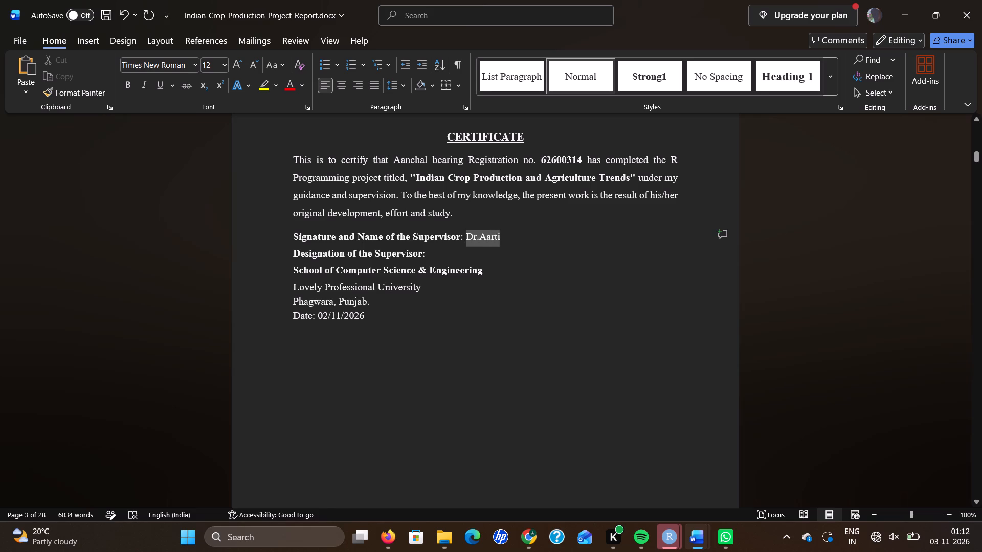
pyautogui.moveTo(494, 237); pyautogui.dragTo(499, 237)
pyautogui.click(511, 210)
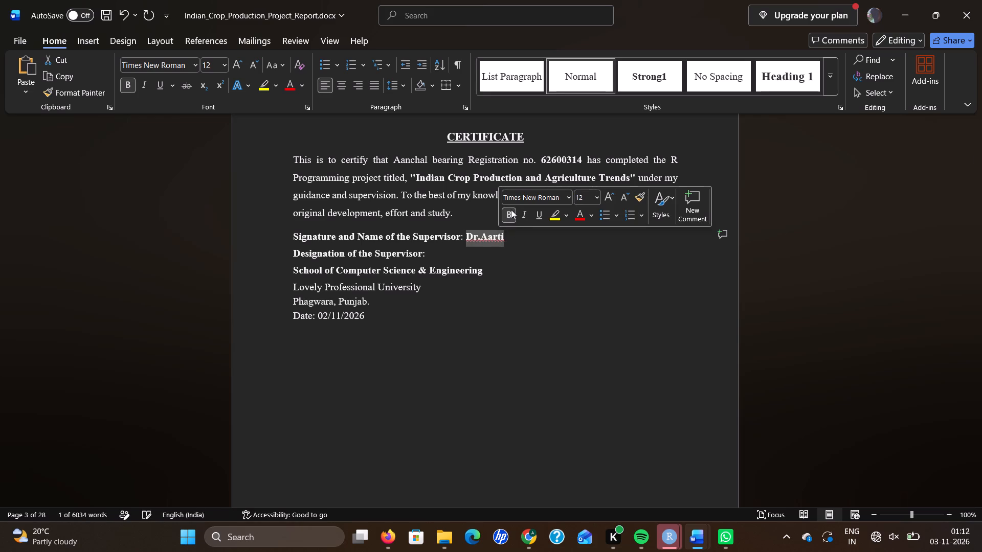
pyautogui.click(480, 238)
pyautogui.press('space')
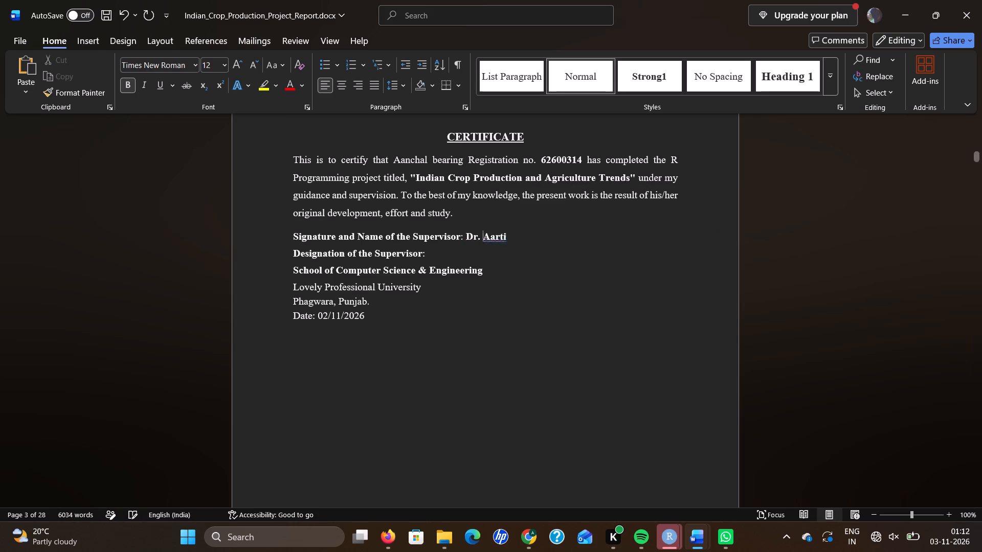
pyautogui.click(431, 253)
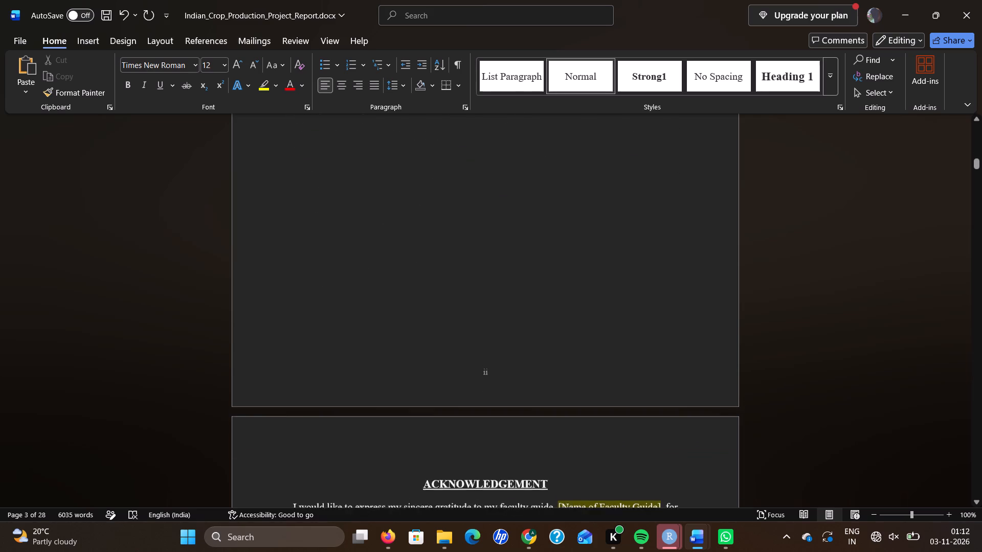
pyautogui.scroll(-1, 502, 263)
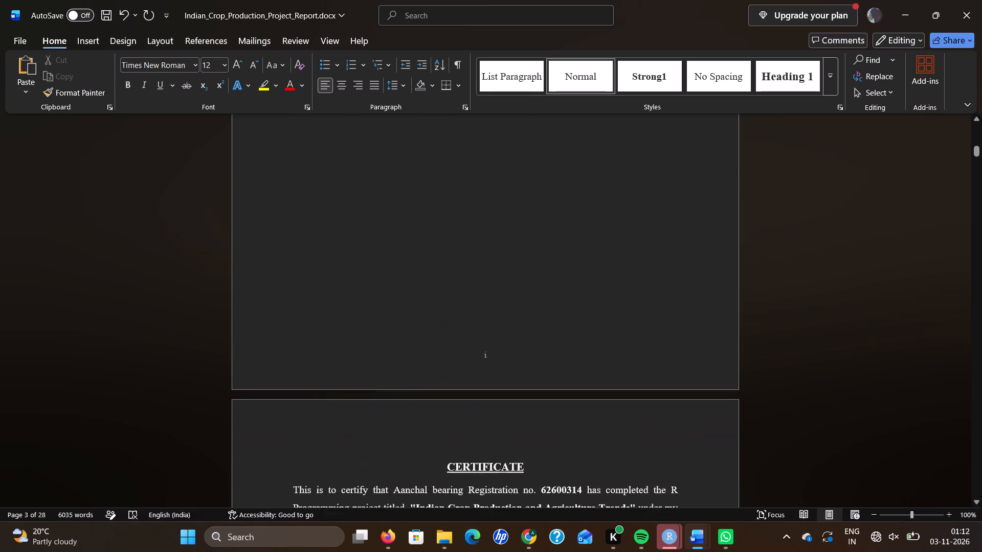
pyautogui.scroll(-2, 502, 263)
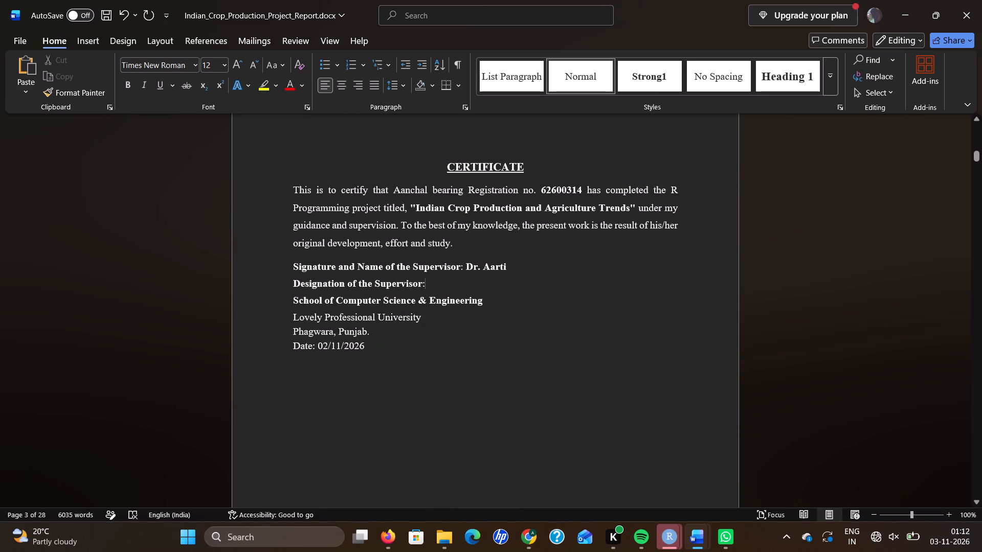
# Add the student's capitalised surname after the first name in the Certificate text and make the full name bold.
pyautogui.click(428, 190)
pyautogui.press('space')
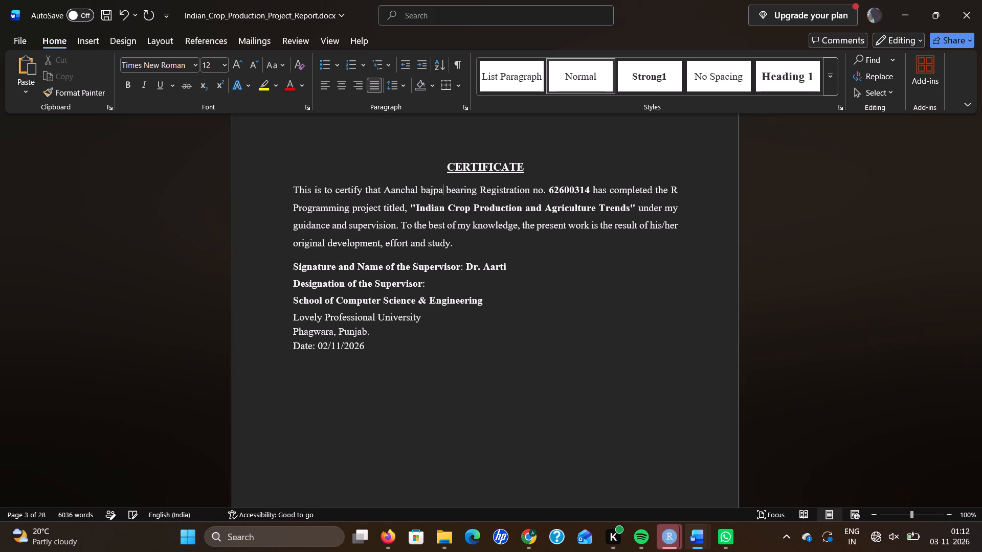
pyautogui.click(423, 191)
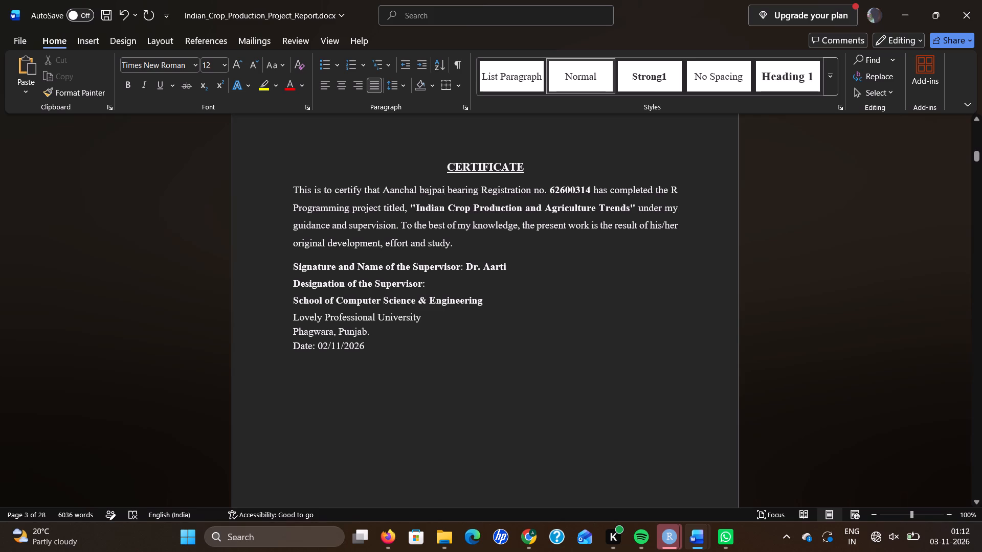
pyautogui.press('BackSpace')
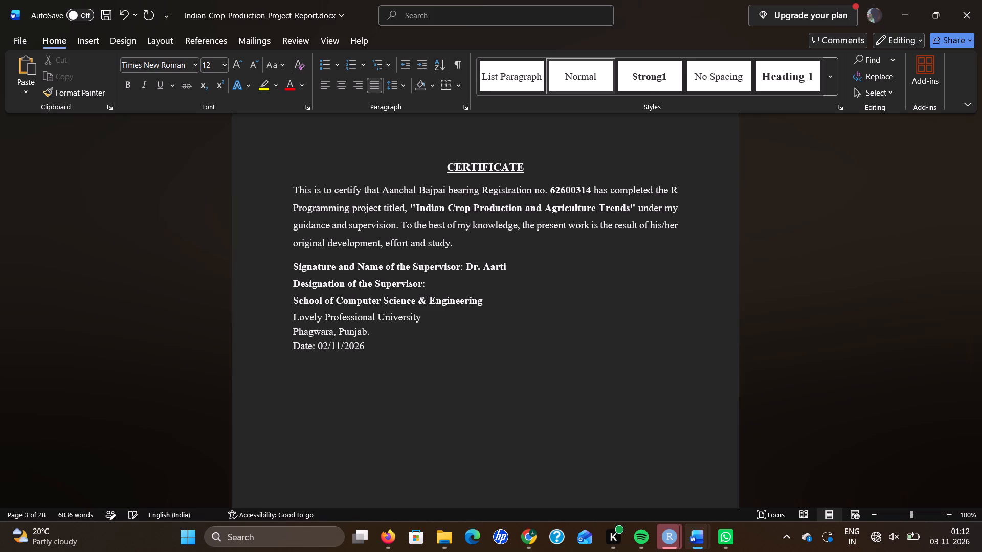
pyautogui.moveTo(382, 188); pyautogui.dragTo(420, 187)
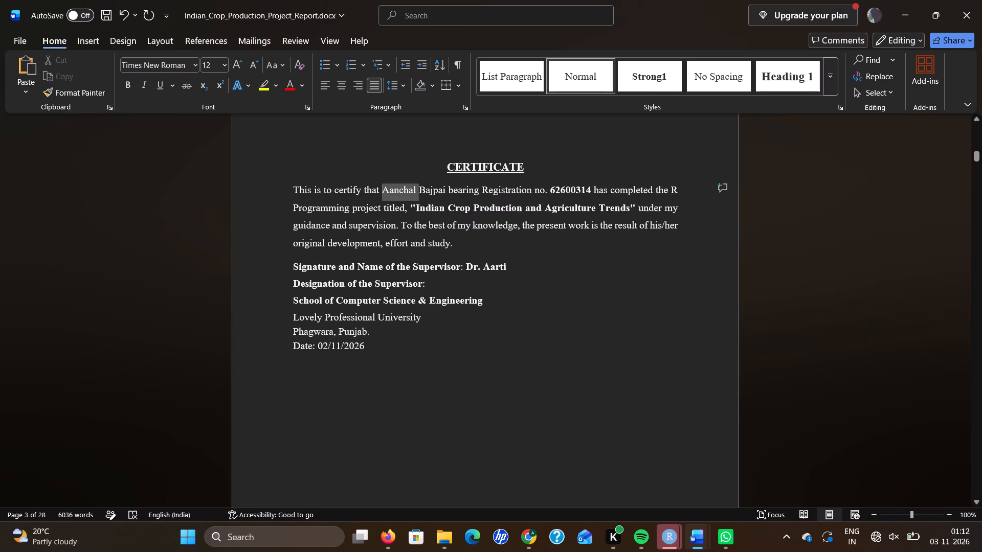
pyautogui.moveTo(420, 187); pyautogui.dragTo(443, 193)
pyautogui.click(454, 168)
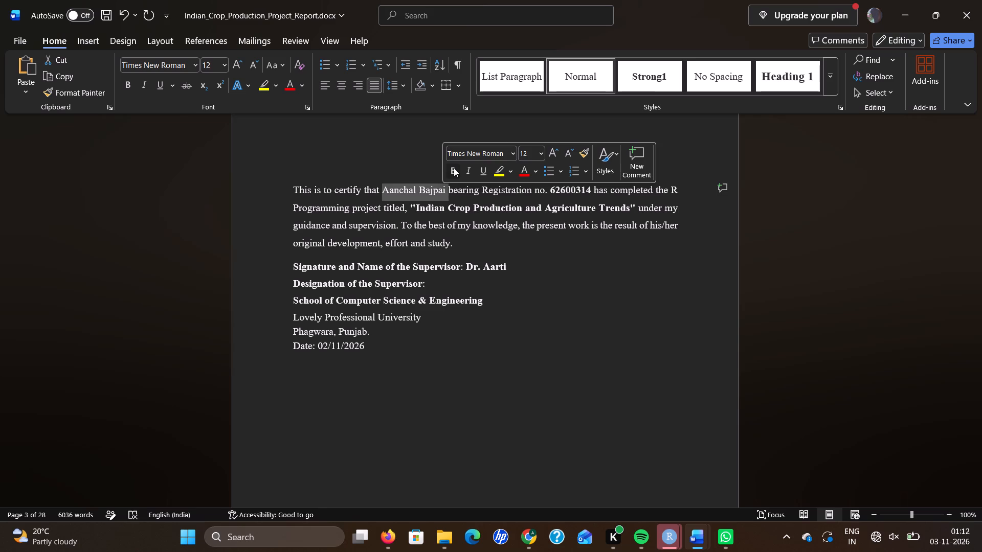
pyautogui.click(546, 277)
# Add the student's surname to the Name of the student line on the declaration page and make the full name bold.
pyautogui.scroll(2, 542, 269)
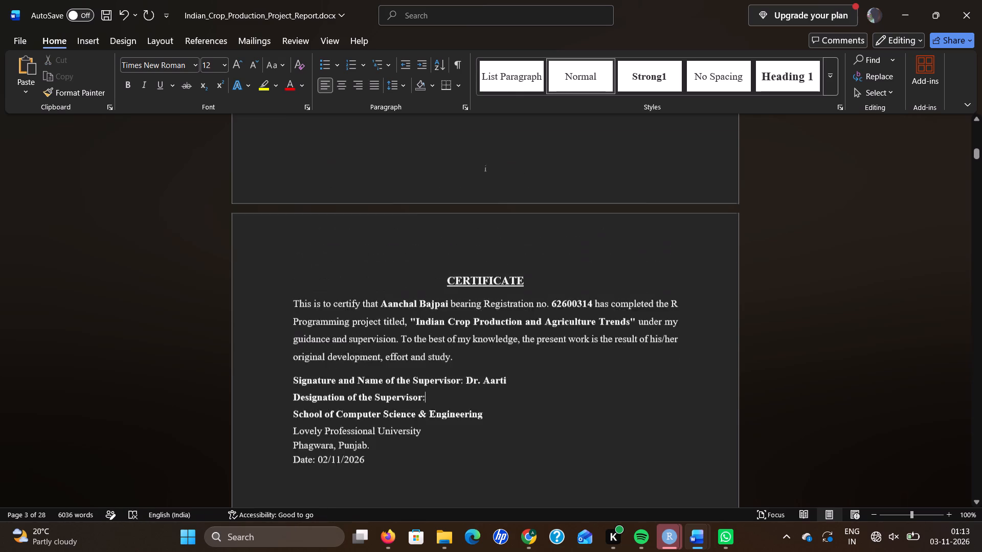
pyautogui.scroll(4, 542, 269)
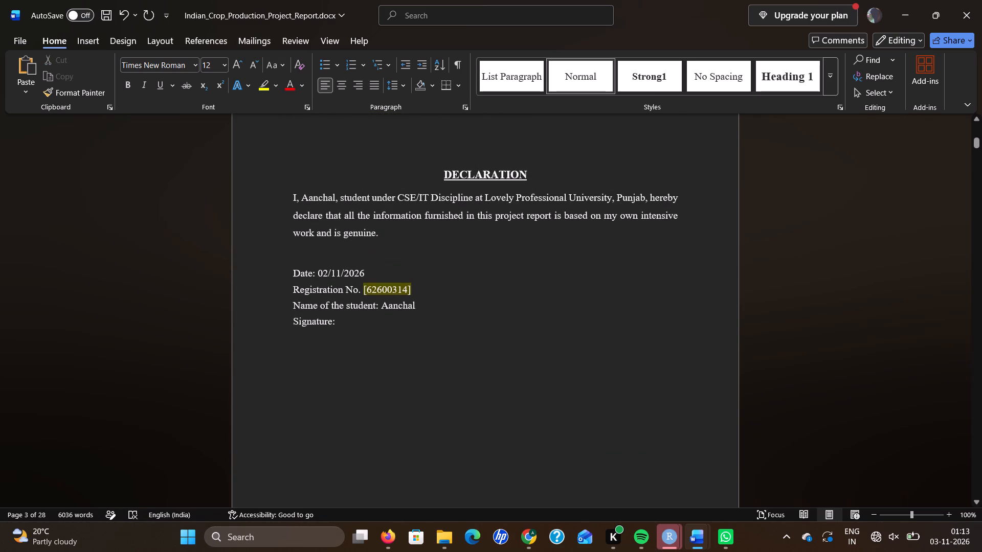
pyautogui.click(423, 304)
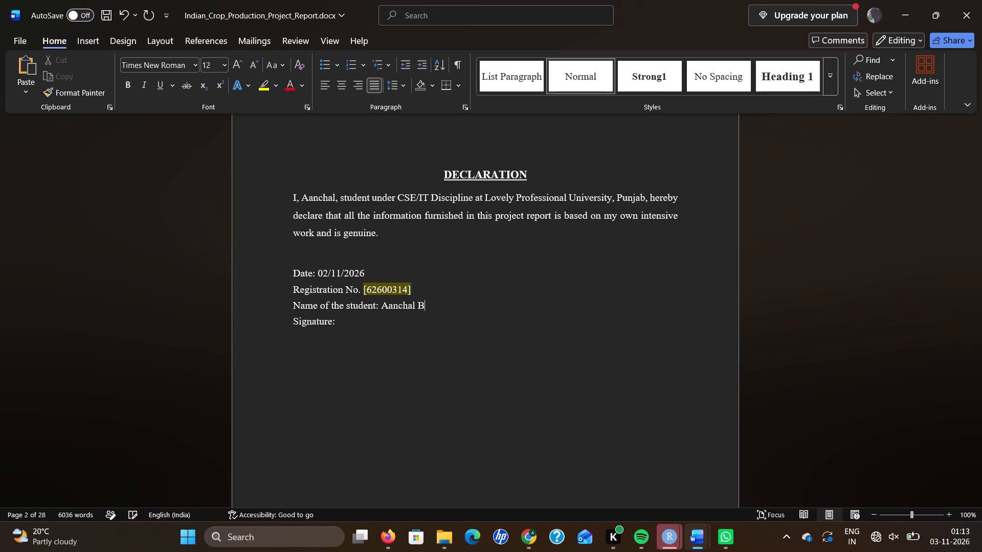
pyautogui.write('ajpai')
pyautogui.moveTo(380, 308); pyautogui.dragTo(453, 308)
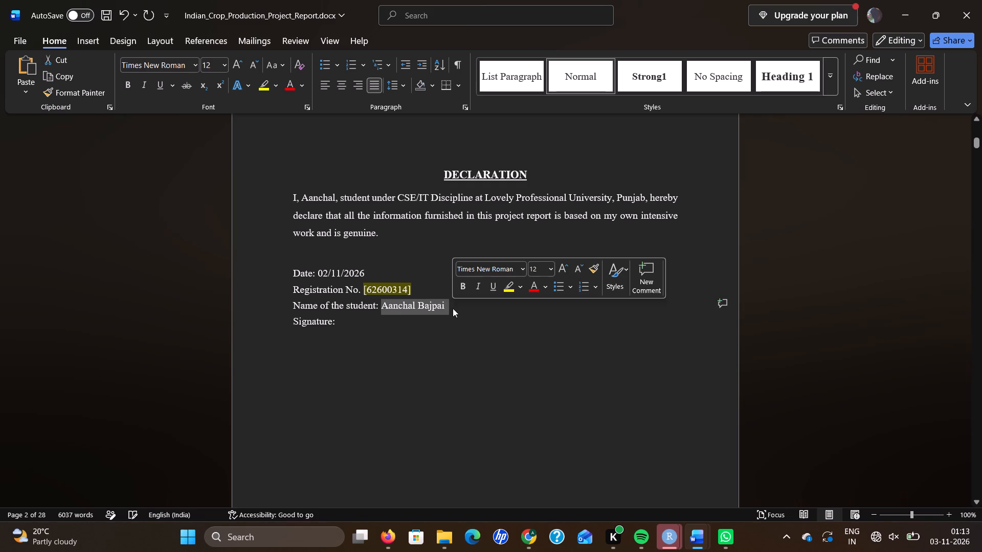
pyautogui.click(461, 284)
# Replace the bracketed, highlighted registration number on the declaration page with the same number without brackets or highlighting.
pyautogui.click(418, 288)
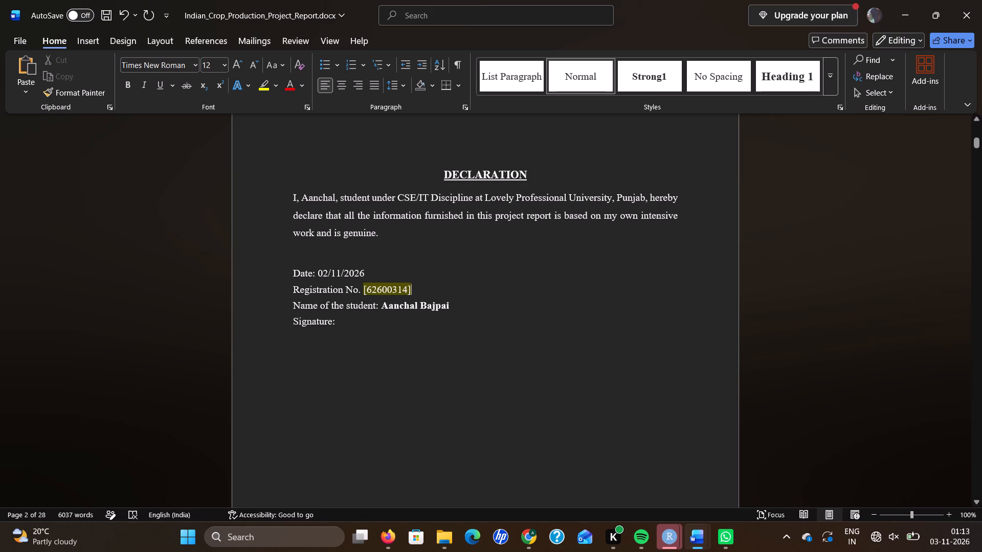
pyautogui.press('BackSpace')
pyautogui.click(366, 291)
pyautogui.press('BackSpace')
pyautogui.press('BackSpace')
pyautogui.click(411, 291)
pyautogui.press('BackSpace')
pyautogui.press('BackSpace')
pyautogui.press('BackSpace')
pyautogui.press('BackSpace')
pyautogui.press('BackSpace')
pyautogui.press('BackSpace')
pyautogui.press('BackSpace')
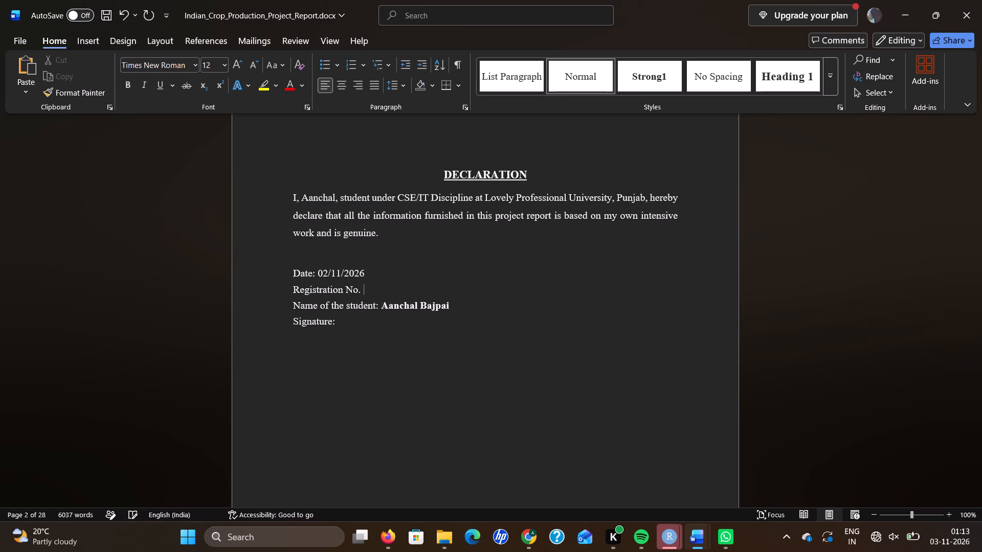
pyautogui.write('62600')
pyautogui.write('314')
# Make the registration number on the declaration page bold.
pyautogui.moveTo(364, 287); pyautogui.dragTo(412, 291)
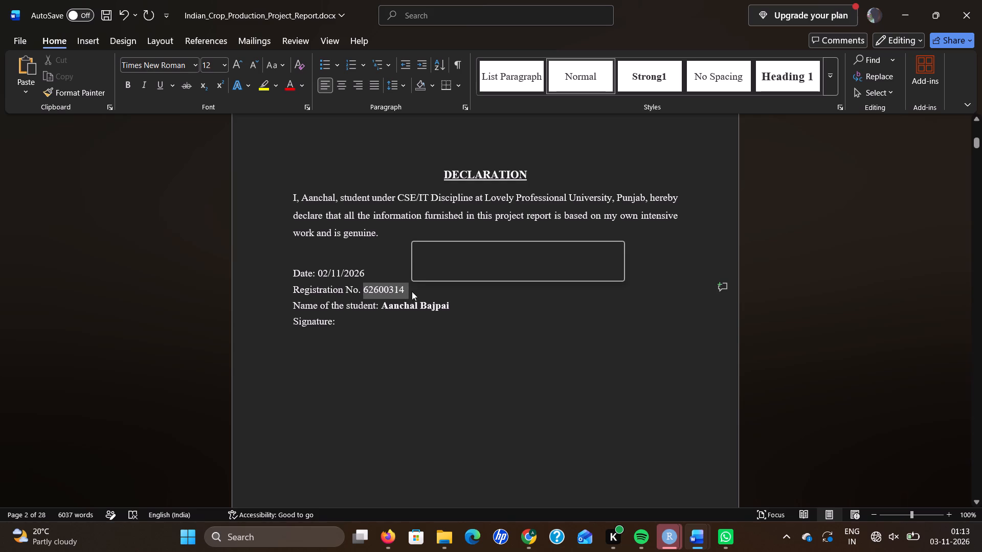
pyautogui.click(425, 268)
# Delete "CSE/IT" before the word "Discipline" in the declaration paragraph.
pyautogui.scroll(1, 471, 353)
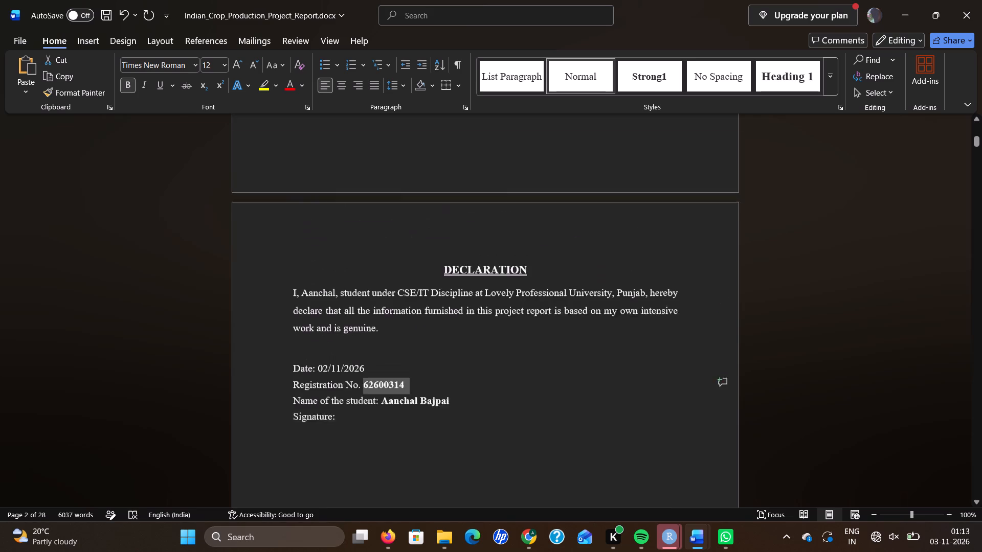
pyautogui.scroll(1, 471, 353)
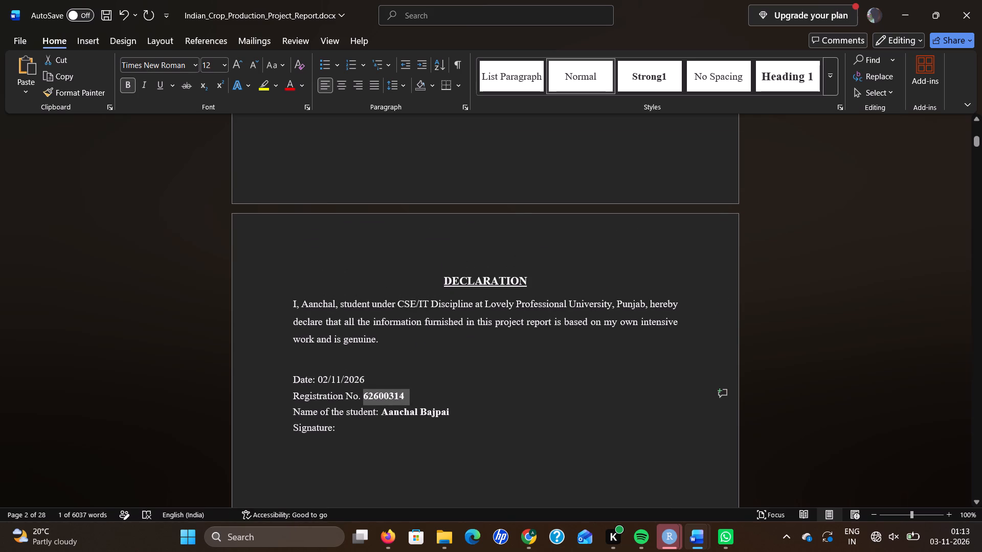
pyautogui.click(430, 301)
pyautogui.press('BackSpace')
pyautogui.press('BackSpace')
pyautogui.press('BackSpace')
pyautogui.press('BackSpace')
pyautogui.press('BackSpace')
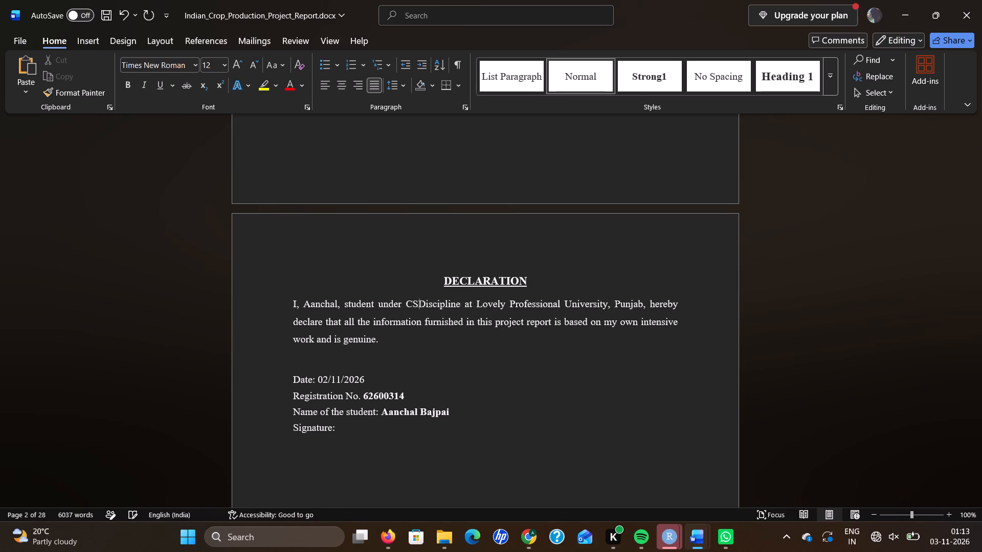
pyautogui.press('BackSpace')
pyautogui.press('BackSpace')
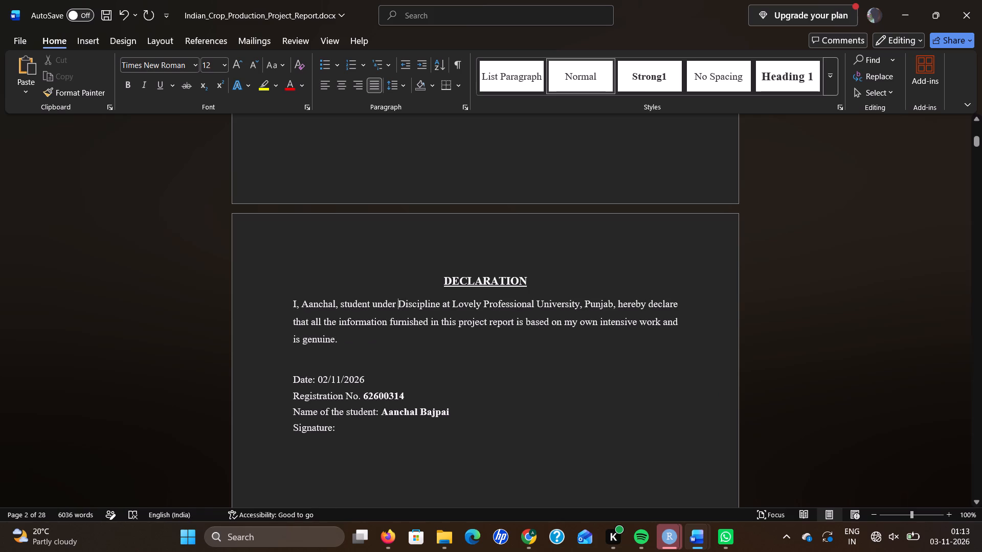
# Add the student's surname after the first name in the declaration paragraph and make the full name bold.
pyautogui.click(337, 302)
pyautogui.press('Left')
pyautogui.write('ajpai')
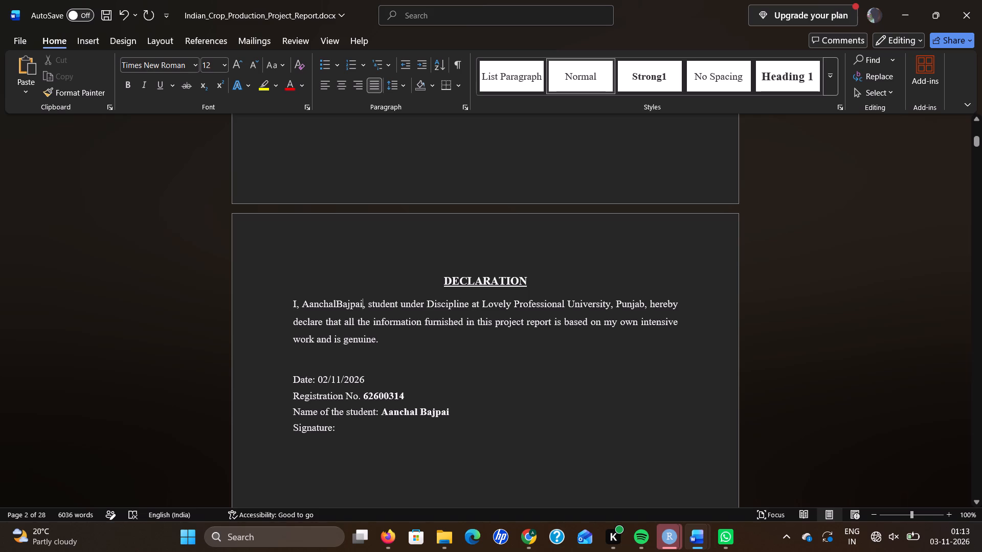
pyautogui.click(334, 303)
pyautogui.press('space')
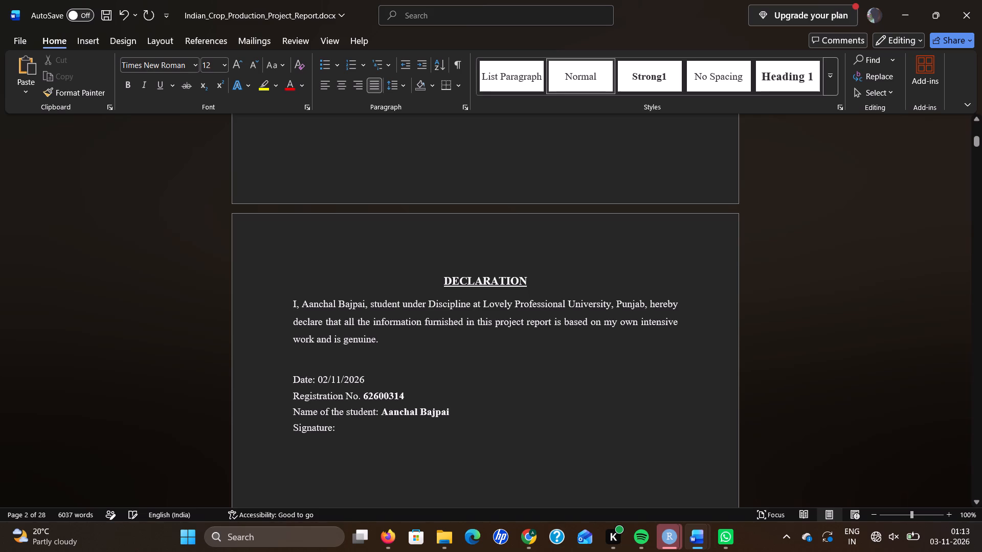
pyautogui.moveTo(302, 304); pyautogui.dragTo(357, 310)
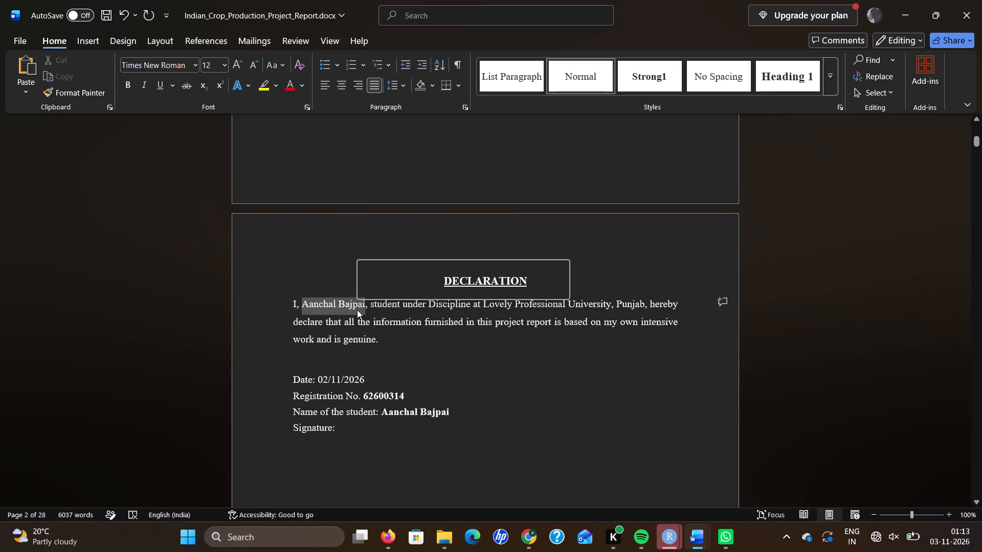
pyautogui.click(371, 287)
pyautogui.click(409, 305)
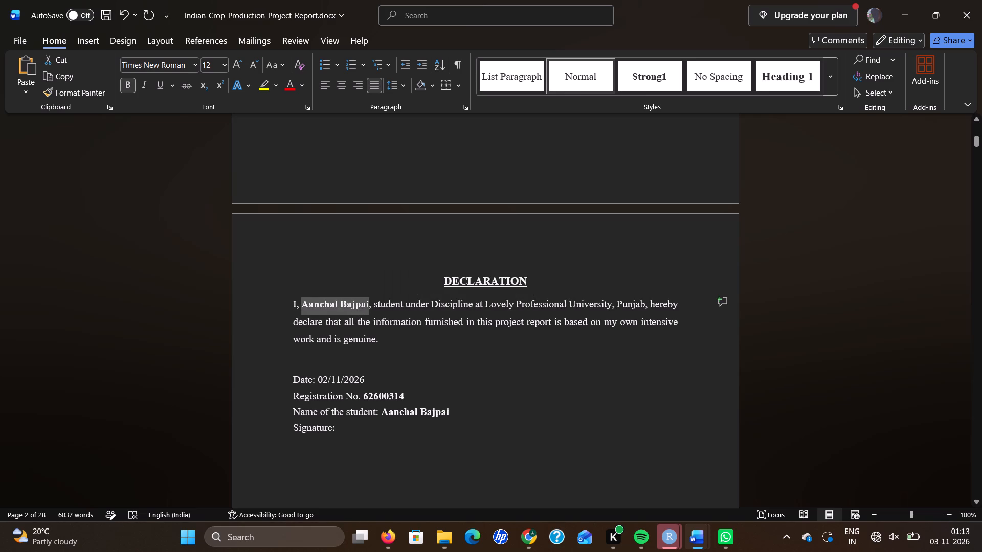
# Insert "AIML" between "student" and "under" in the declaration paragraph, with single spaces around it.
pyautogui.click(405, 303)
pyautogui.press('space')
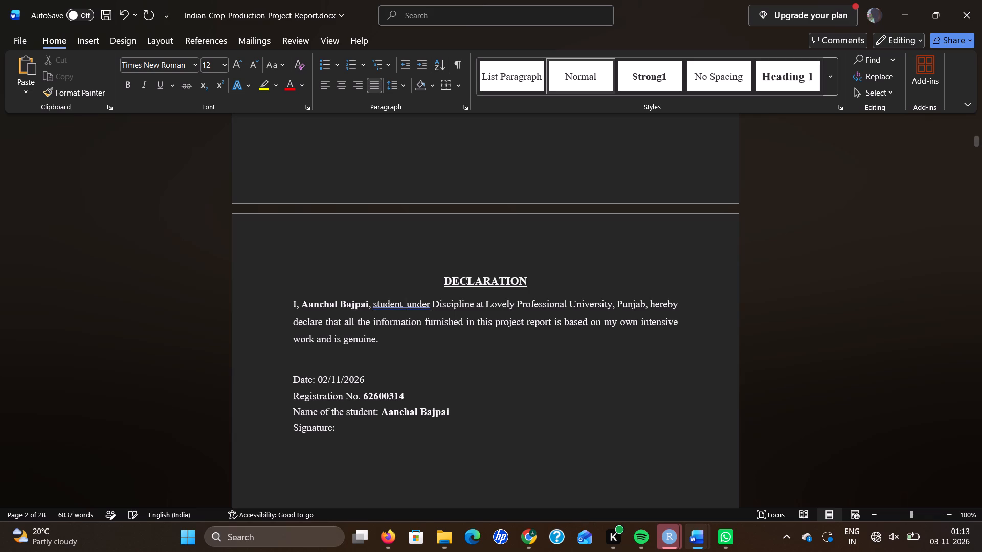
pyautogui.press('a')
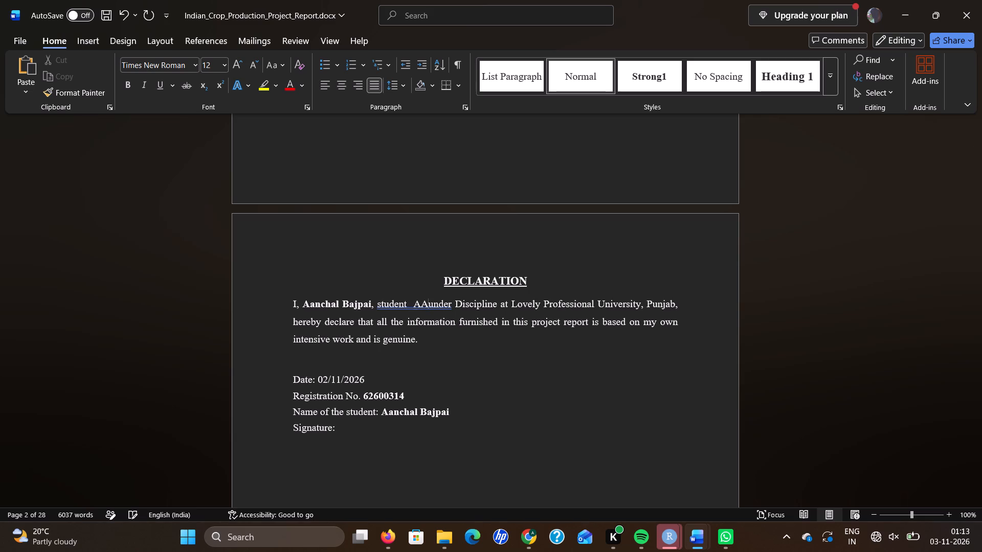
pyautogui.press('BackSpace')
pyautogui.press('BackSpace')
pyautogui.press('BackSpace')
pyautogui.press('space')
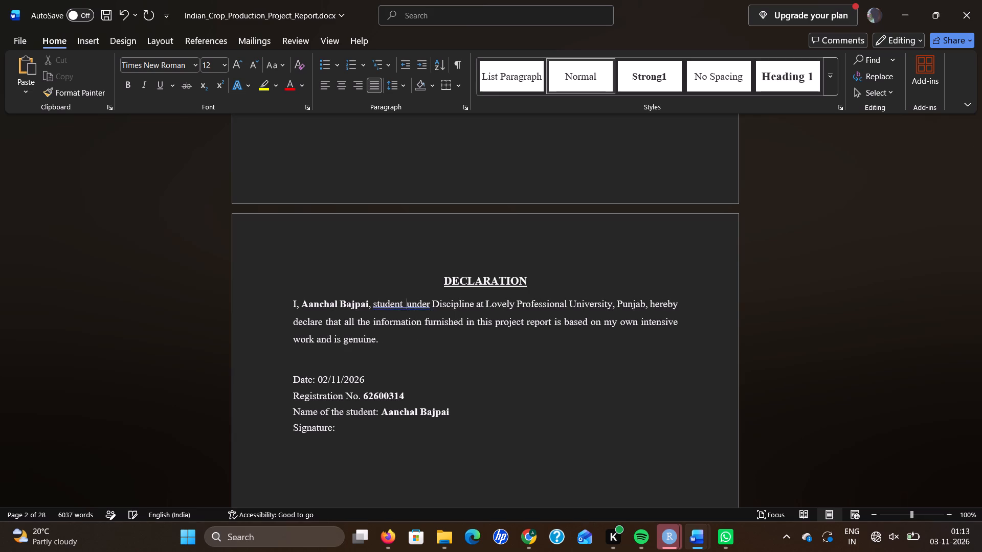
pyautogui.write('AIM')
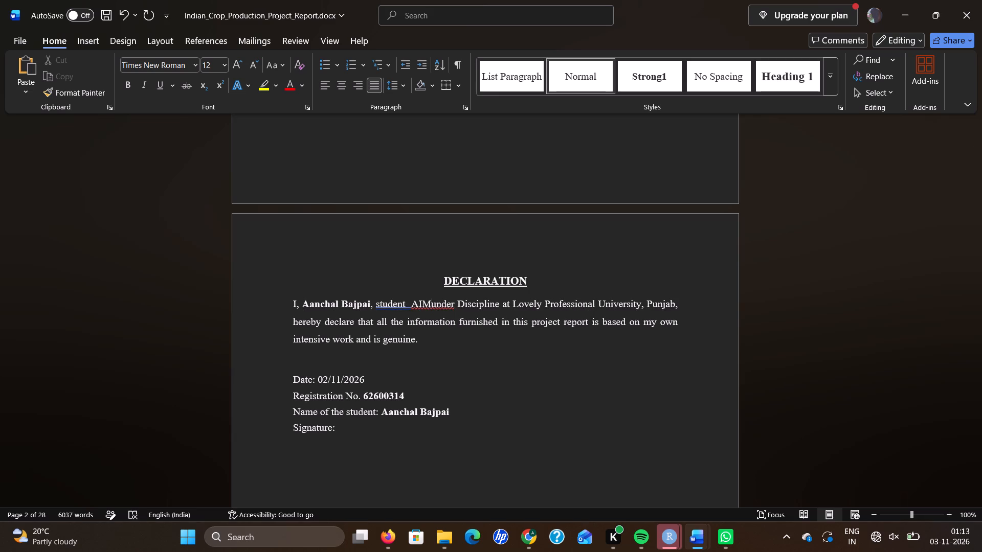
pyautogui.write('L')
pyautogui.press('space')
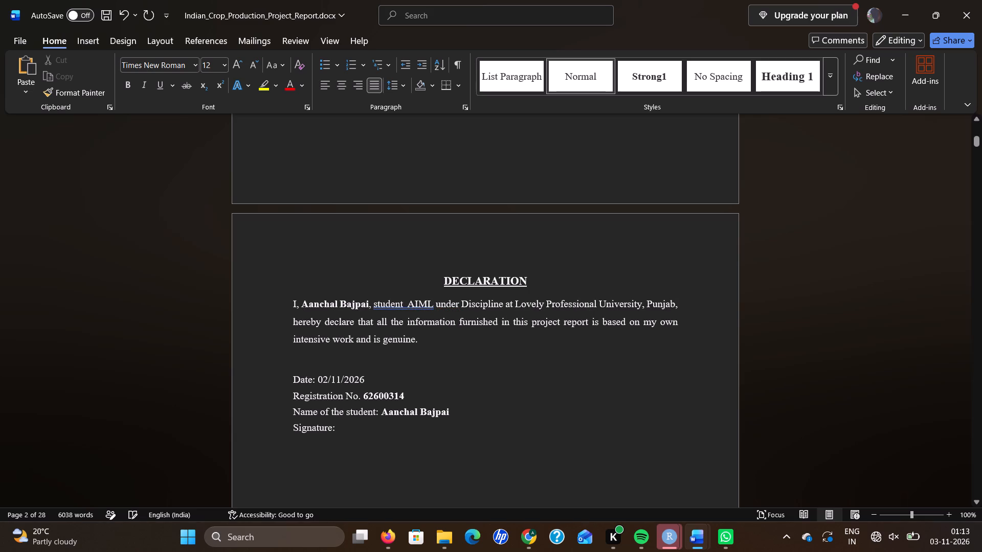
pyautogui.click(403, 304)
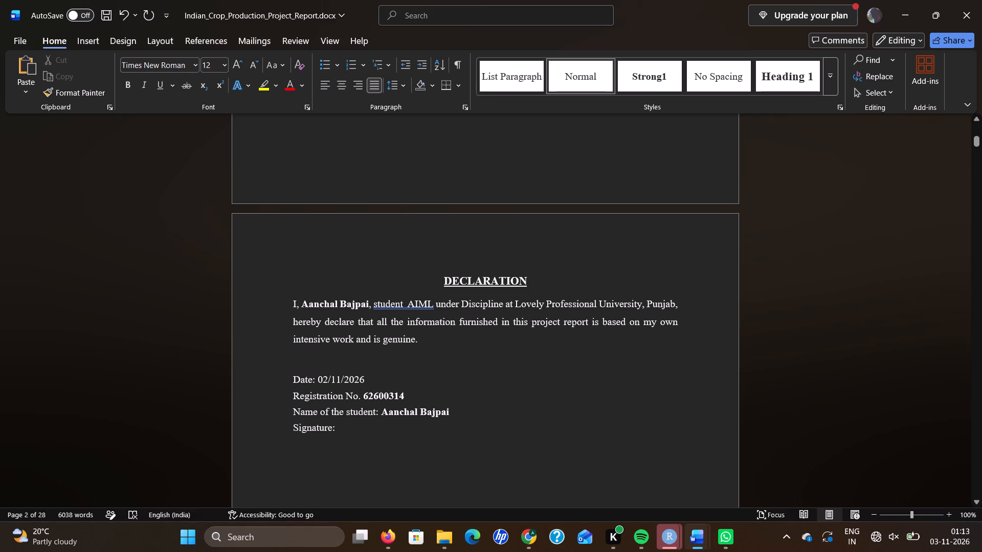
pyautogui.click(409, 304)
pyautogui.press('BackSpace')
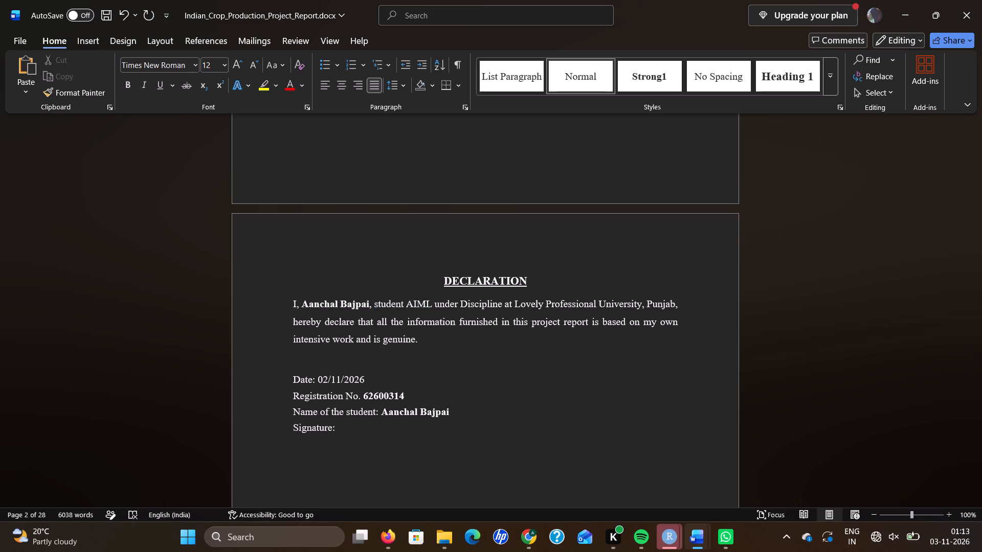
# Make "AIML" in the declaration paragraph bold.
pyautogui.moveTo(406, 304); pyautogui.dragTo(411, 306)
pyautogui.moveTo(411, 306); pyautogui.dragTo(434, 310)
pyautogui.click(443, 288)
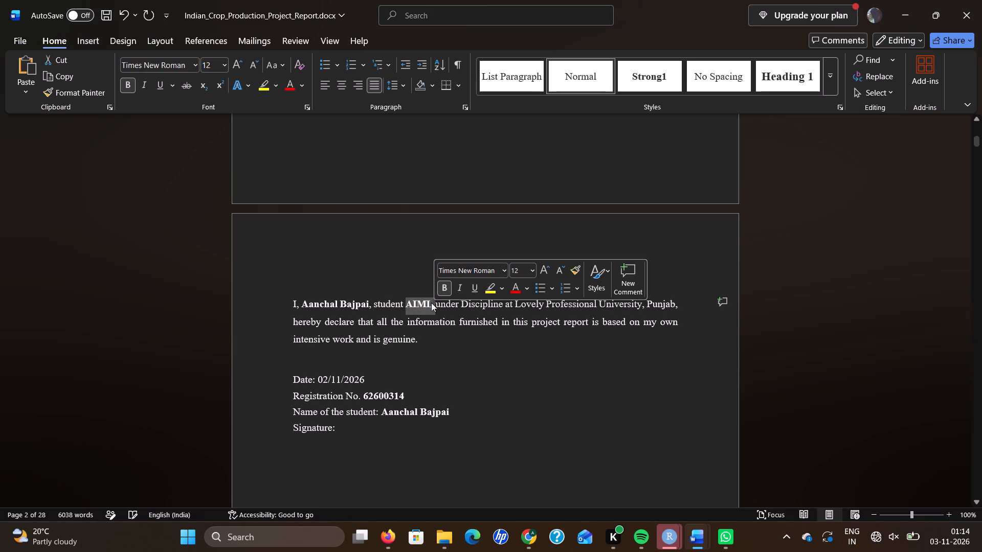
# Append "-TWIN" to "AIML" in the declaration paragraph and make the added text bold.
pyautogui.click(431, 305)
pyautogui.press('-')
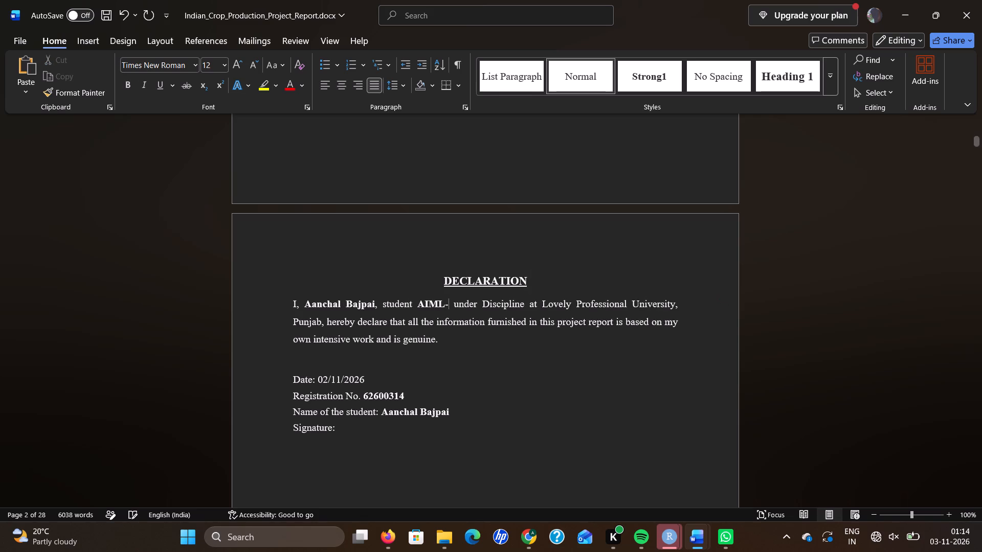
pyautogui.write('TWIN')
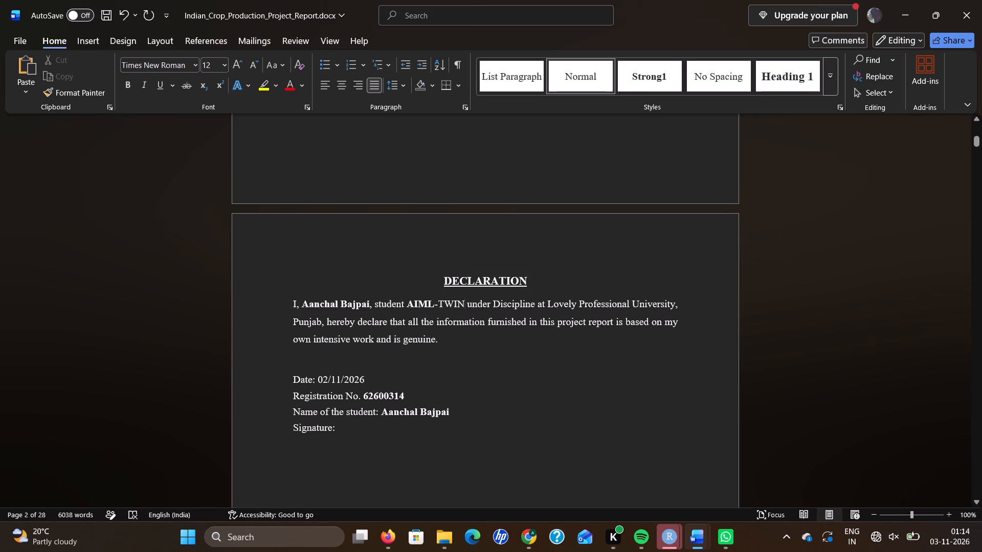
pyautogui.moveTo(434, 302); pyautogui.dragTo(458, 307)
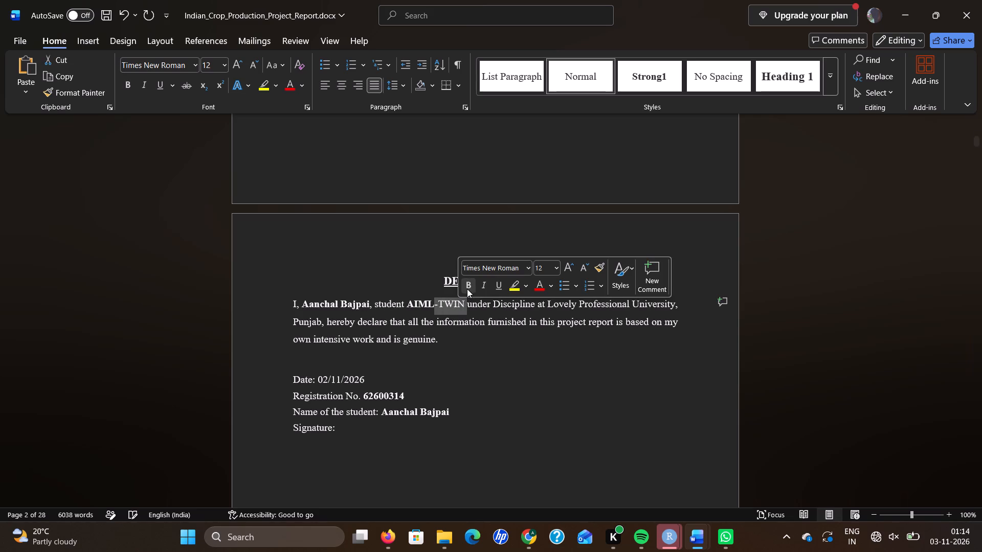
pyautogui.click(469, 286)
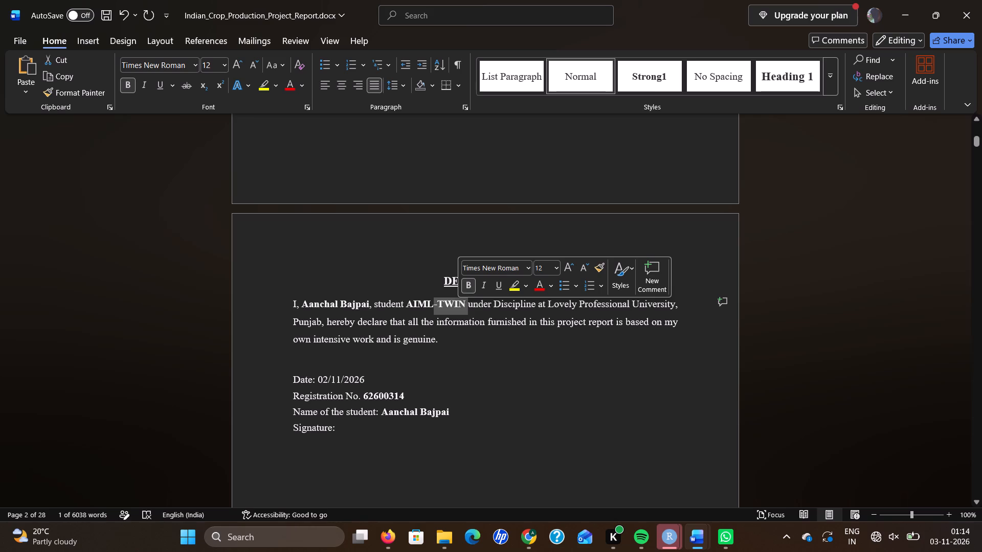
# Replace the bracketed, highlighted guide name on the title page with the same name in plain capitals, with a space after "DR.".
pyautogui.click(494, 367)
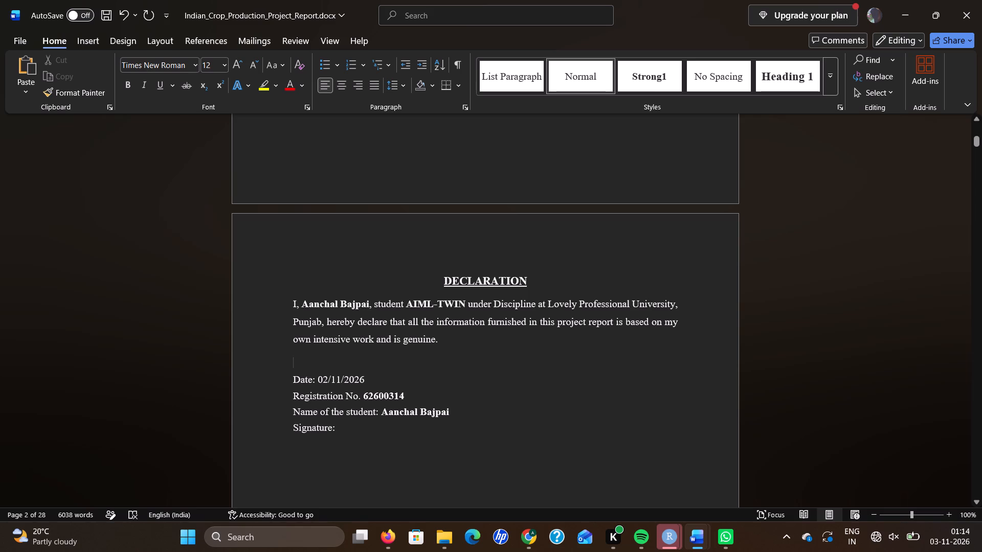
pyautogui.scroll(3, 439, 385)
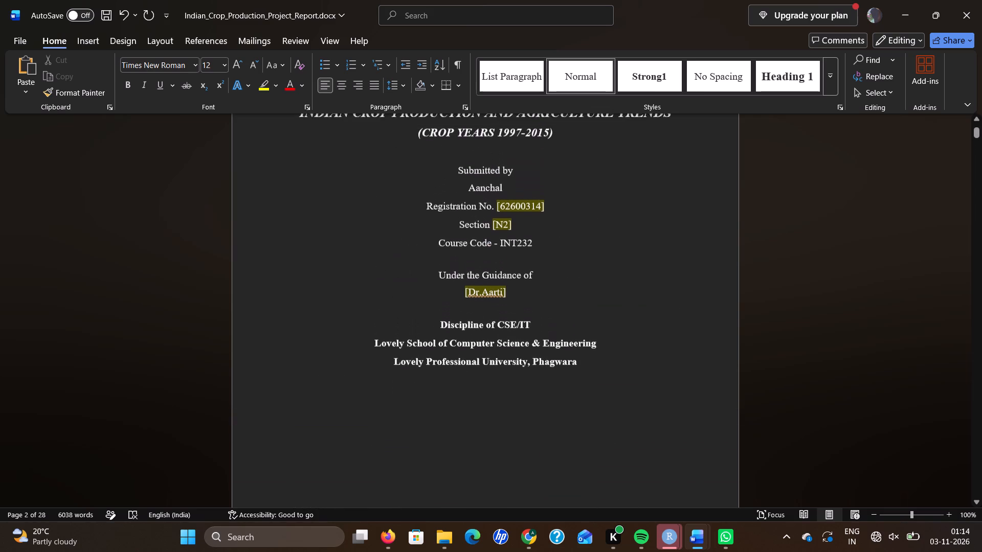
pyautogui.moveTo(515, 296); pyautogui.dragTo(469, 297)
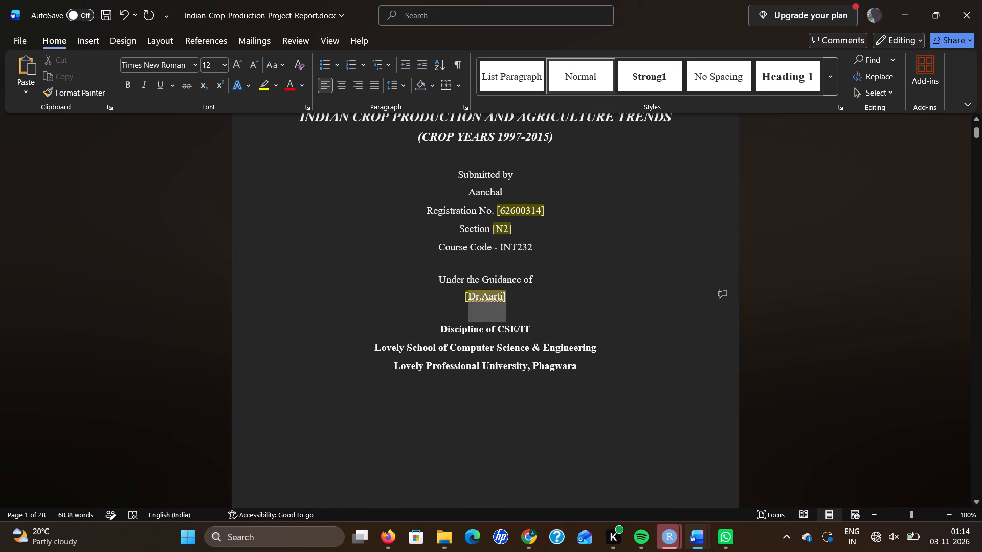
pyautogui.moveTo(469, 297); pyautogui.dragTo(462, 296)
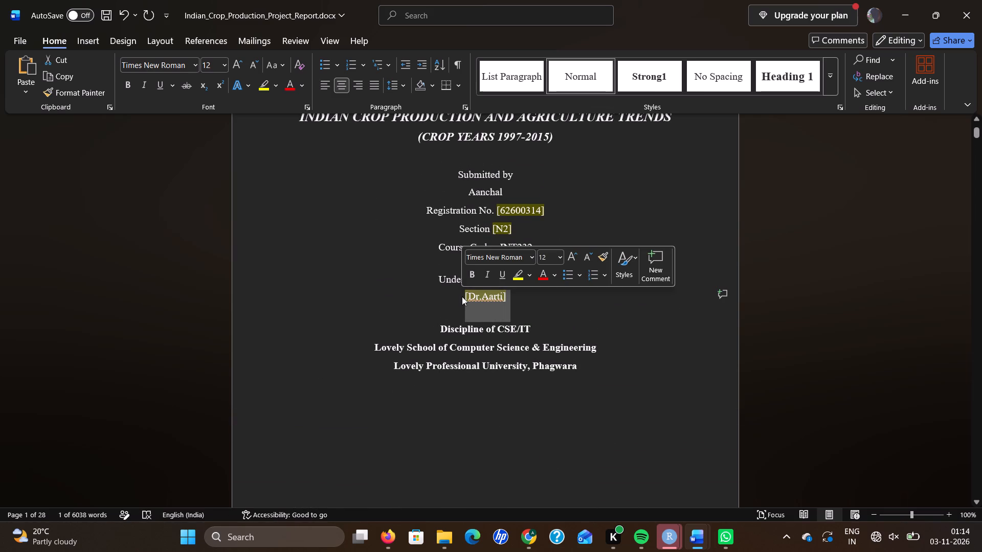
pyautogui.click(510, 294)
pyautogui.press('BackSpace')
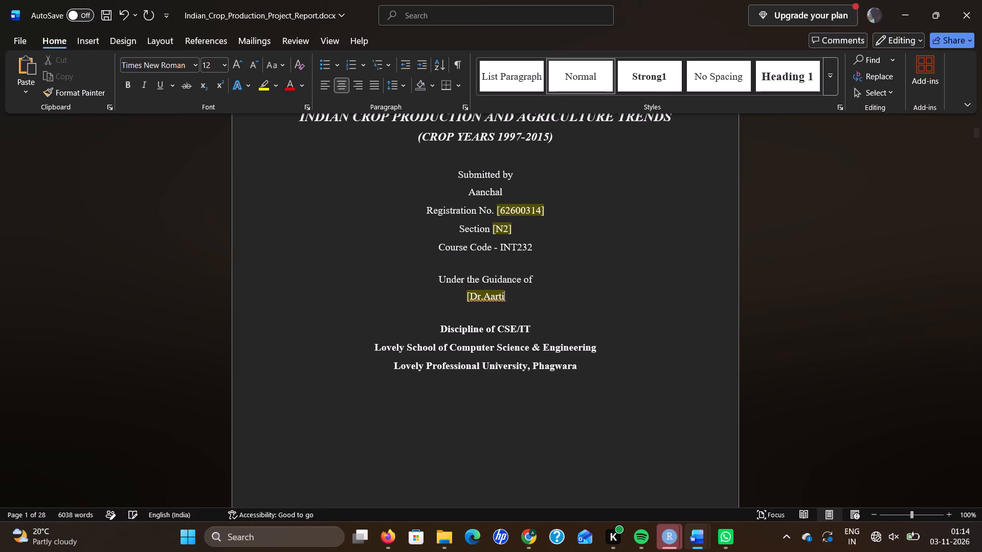
pyautogui.press('BackSpace')
pyautogui.press('BackSpace')
pyautogui.press('BackSpace')
pyautogui.press('BackSpace')
pyautogui.press('BackSpace')
pyautogui.press('BackSpace')
pyautogui.press('BackSpace')
pyautogui.press('BackSpace')
pyautogui.press('BackSpace')
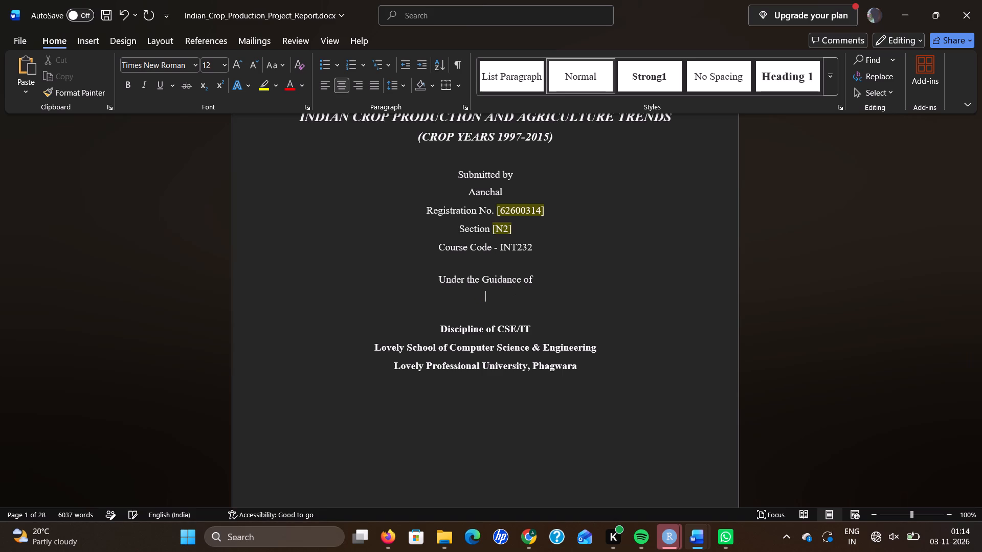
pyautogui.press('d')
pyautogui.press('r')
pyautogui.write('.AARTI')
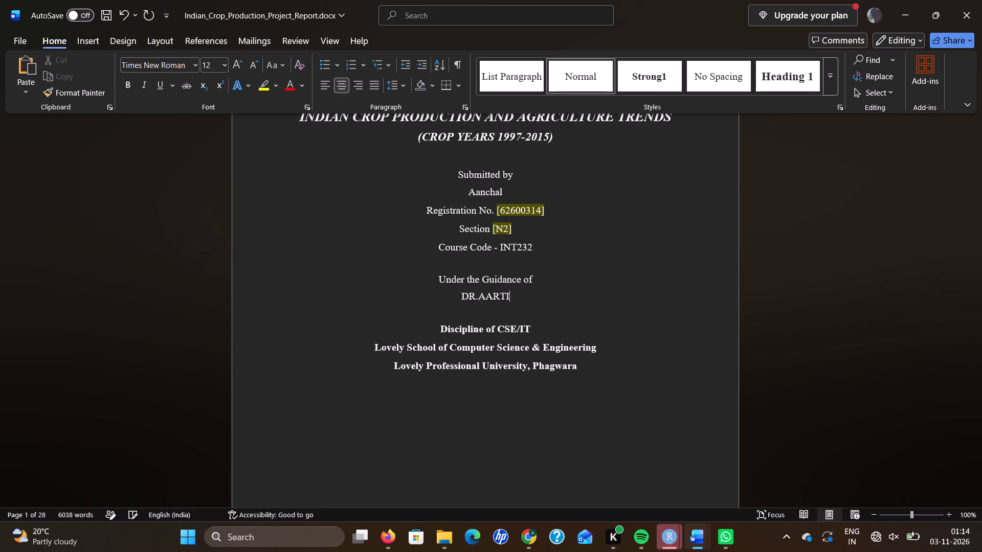
pyautogui.click(478, 294)
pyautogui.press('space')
# Make the guide's title and name under "Under the Guidance of" on the title page bold.
pyautogui.moveTo(458, 295); pyautogui.dragTo(511, 295)
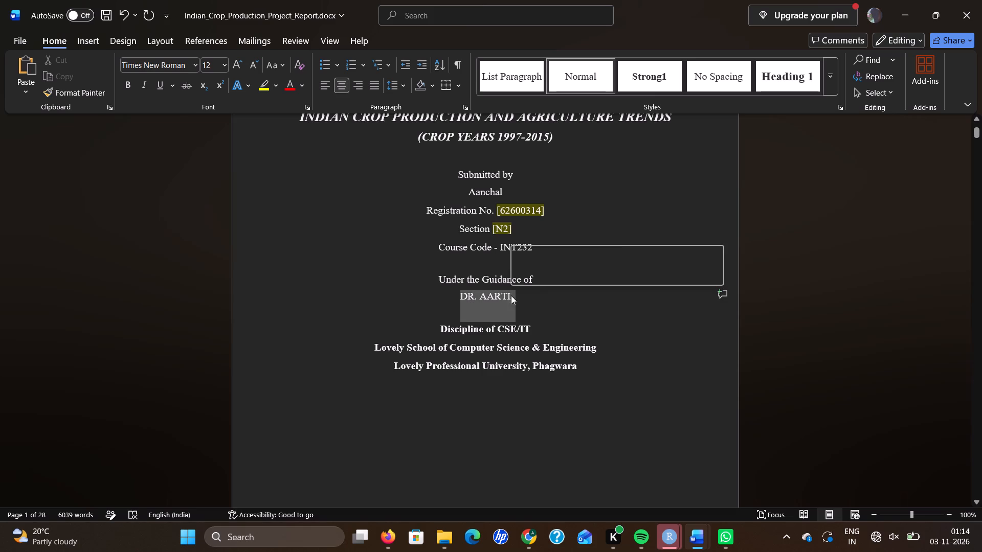
pyautogui.click(524, 268)
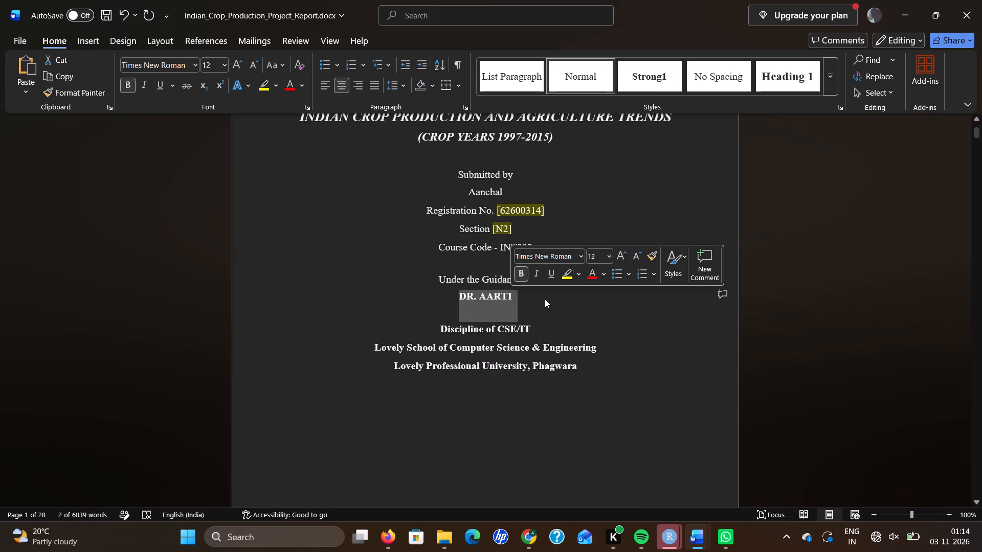
pyautogui.click(545, 301)
pyautogui.click(531, 327)
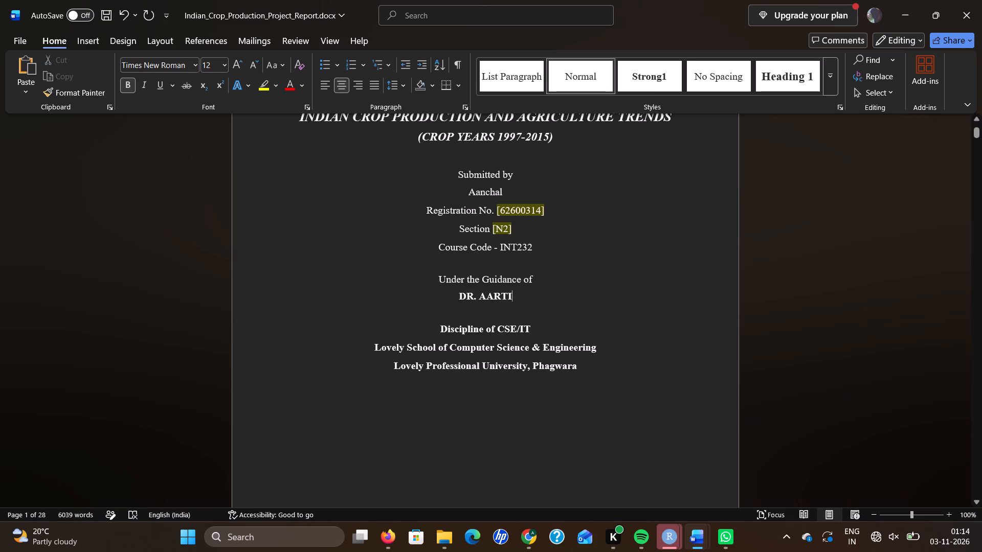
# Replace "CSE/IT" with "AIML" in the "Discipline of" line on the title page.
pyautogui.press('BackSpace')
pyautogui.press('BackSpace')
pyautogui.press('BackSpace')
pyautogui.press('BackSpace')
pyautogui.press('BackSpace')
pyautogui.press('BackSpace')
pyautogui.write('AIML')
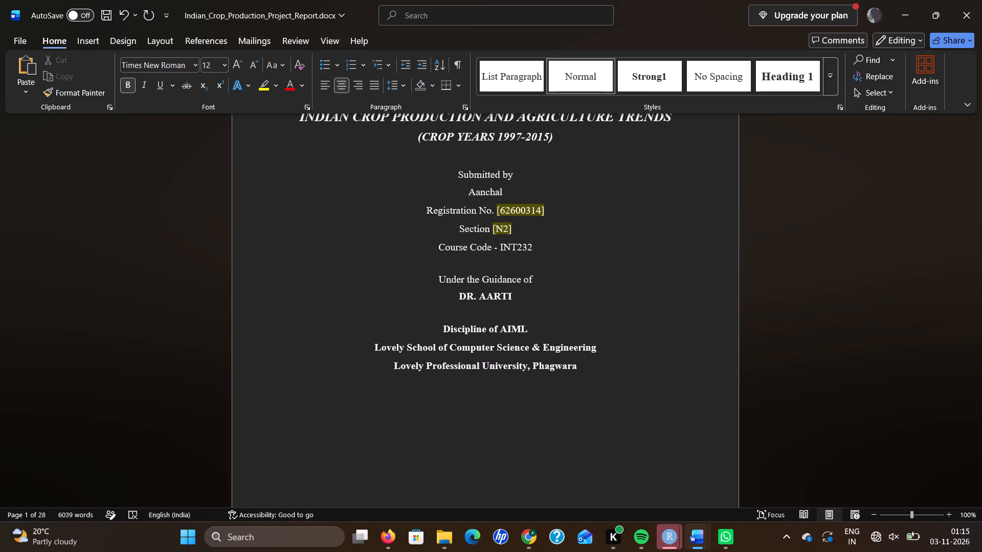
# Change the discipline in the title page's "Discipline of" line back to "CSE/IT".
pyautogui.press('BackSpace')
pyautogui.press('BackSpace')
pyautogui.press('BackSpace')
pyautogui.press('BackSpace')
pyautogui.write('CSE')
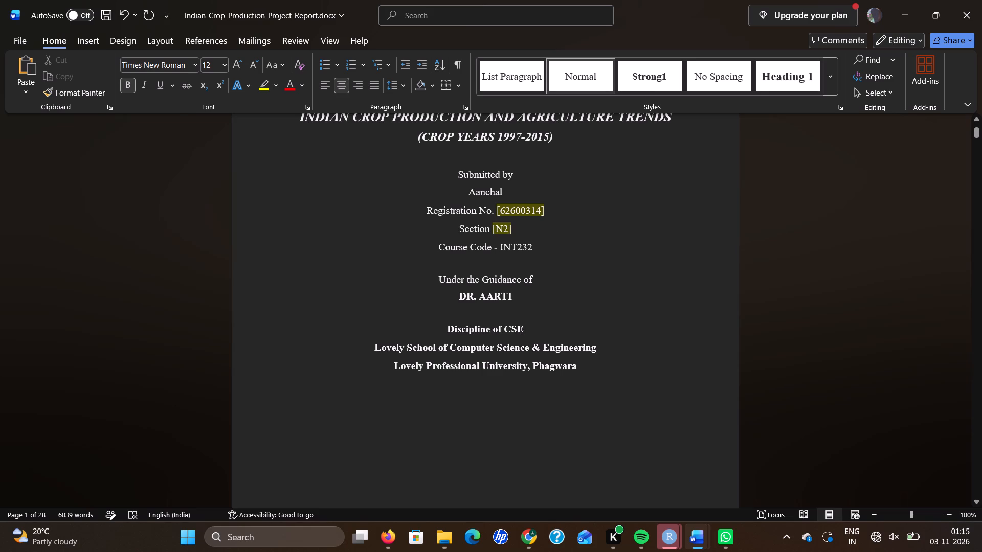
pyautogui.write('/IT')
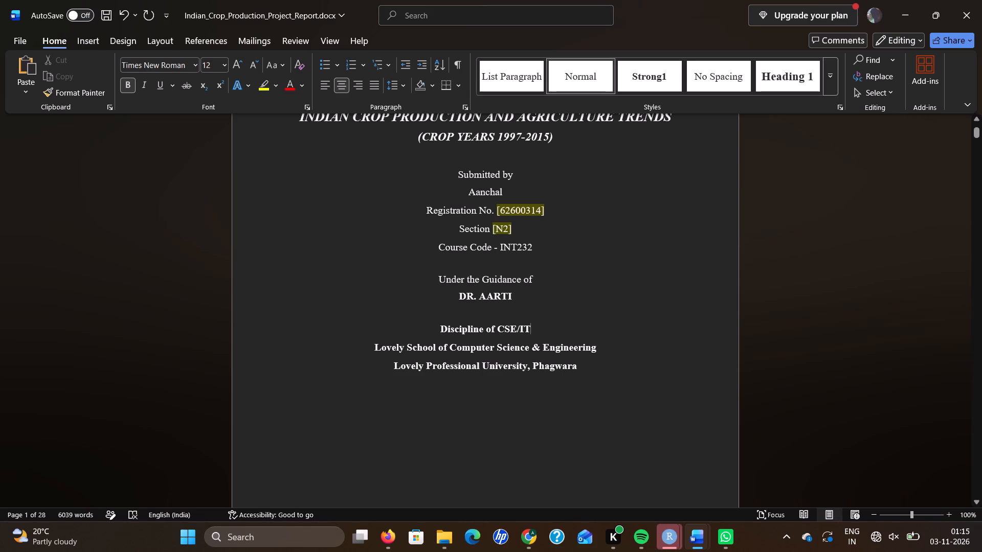
# Replace the bracketed, highlighted registration number on the title page with the same number without brackets or highlighting.
pyautogui.scroll(1, 590, 270)
pyautogui.click(547, 371)
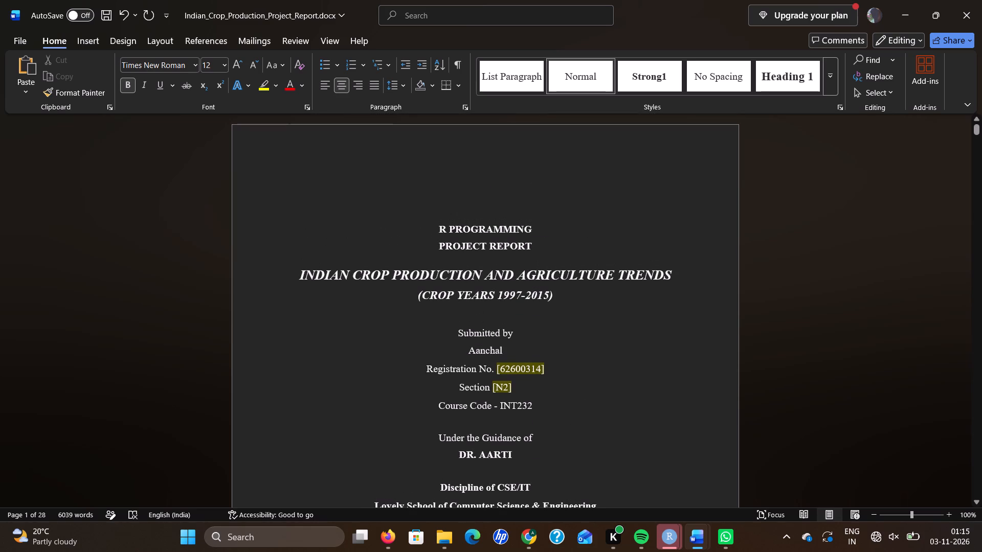
pyautogui.press('BackSpace')
pyautogui.press('BackSpace')
pyautogui.press('BackSpace')
pyautogui.press('BackSpace')
pyautogui.press('BackSpace')
pyautogui.press('BackSpace')
pyautogui.press('BackSpace')
pyautogui.press('BackSpace')
pyautogui.press('BackSpace')
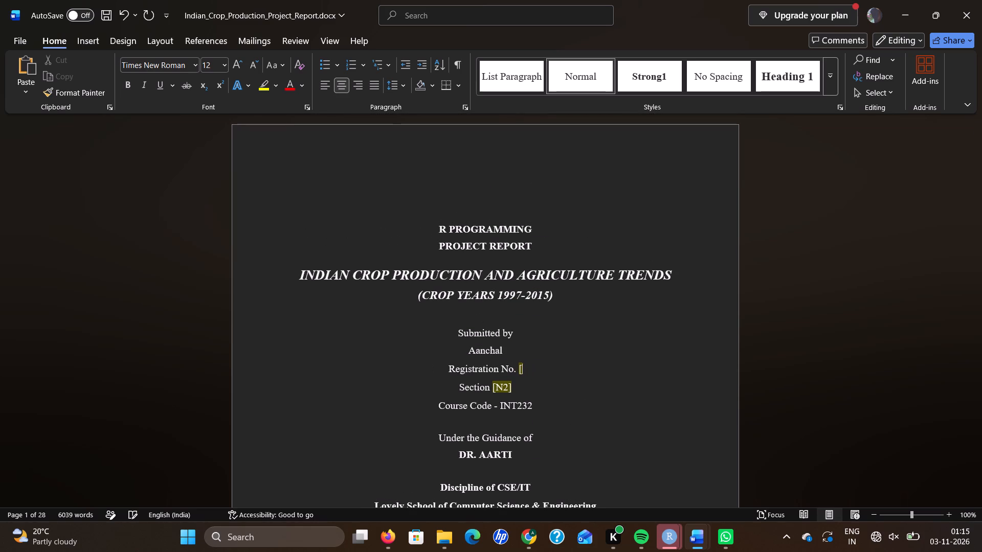
pyautogui.press('BackSpace')
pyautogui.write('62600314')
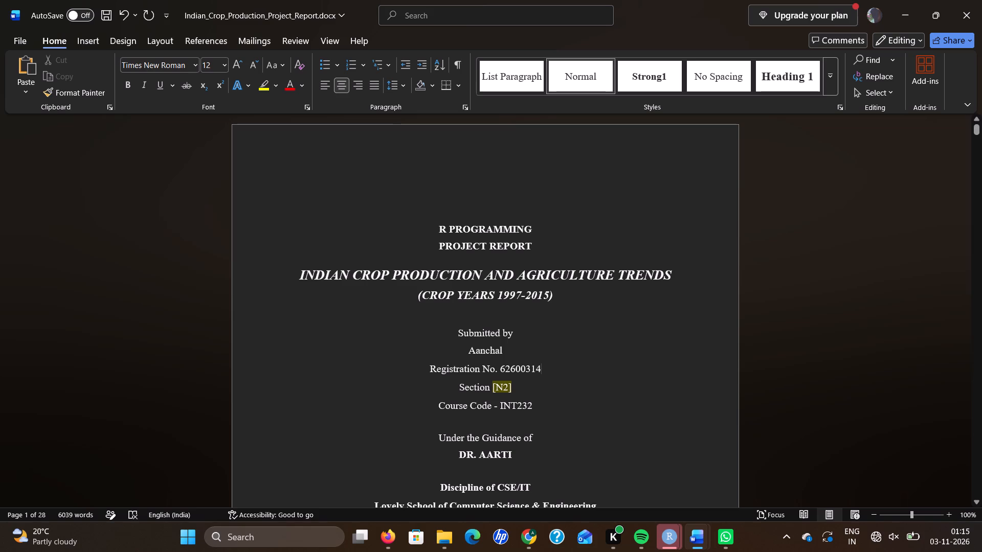
# Make the registration number on the title page bold.
pyautogui.moveTo(500, 365); pyautogui.dragTo(542, 368)
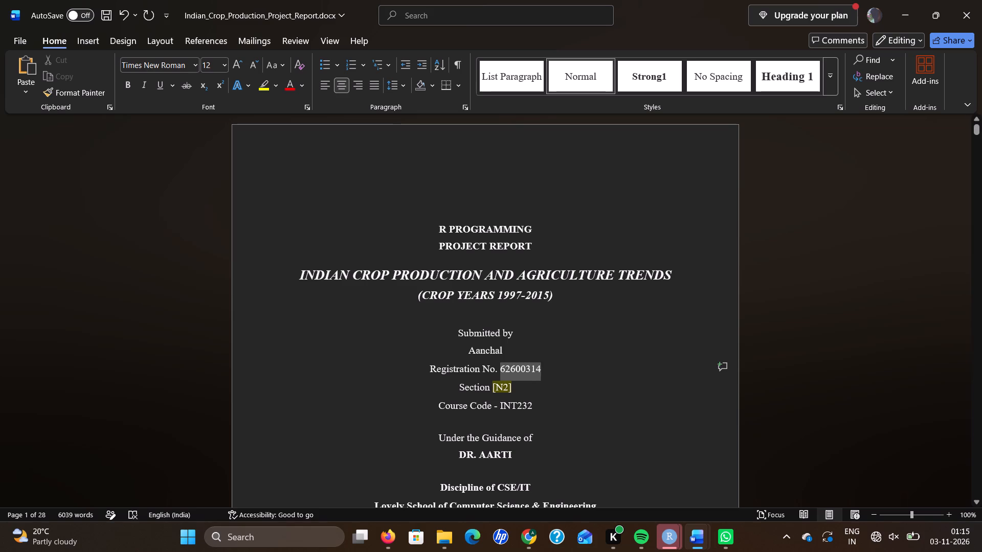
pyautogui.moveTo(542, 368); pyautogui.dragTo(544, 368)
pyautogui.click(557, 343)
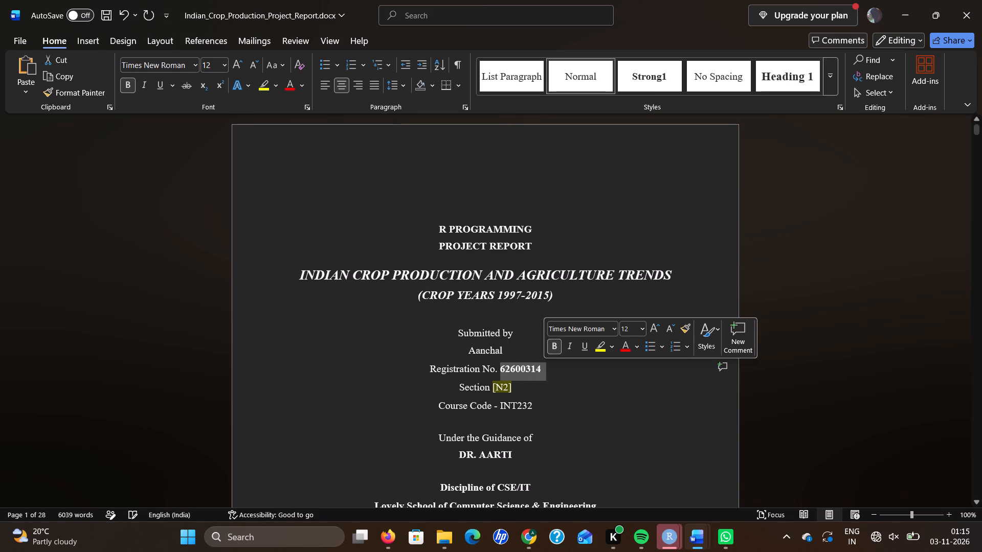
# Replace the bracketed, highlighted section on the title page with "N2" in bold, without brackets or highlighting.
pyautogui.click(518, 384)
pyautogui.press('BackSpace')
pyautogui.press('BackSpace')
pyautogui.press('BackSpace')
pyautogui.press('BackSpace')
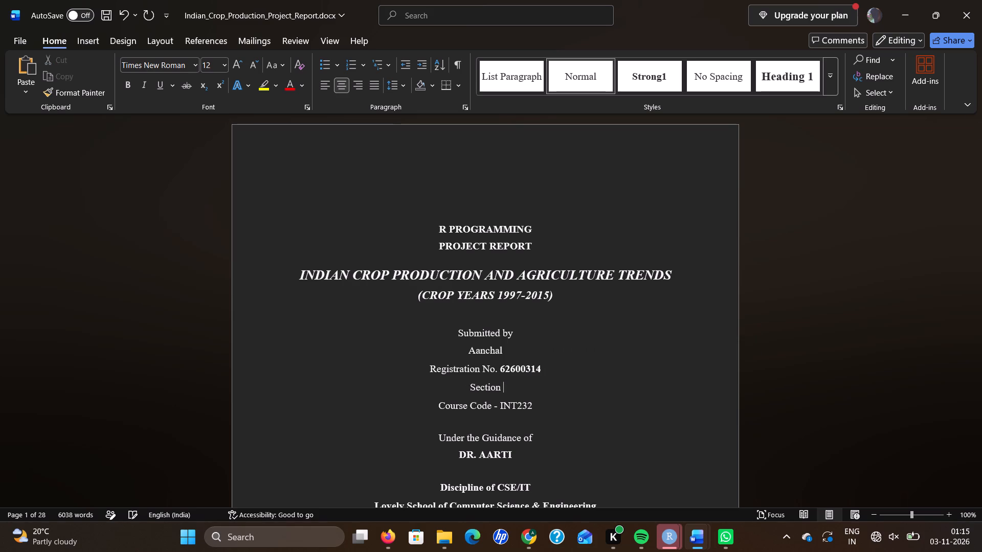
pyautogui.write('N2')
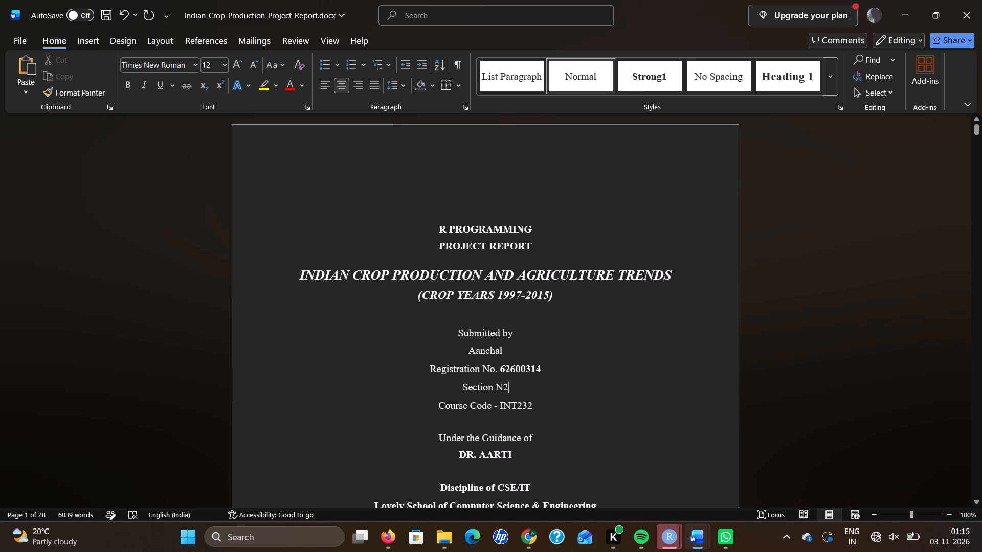
pyautogui.moveTo(495, 386); pyautogui.dragTo(517, 390)
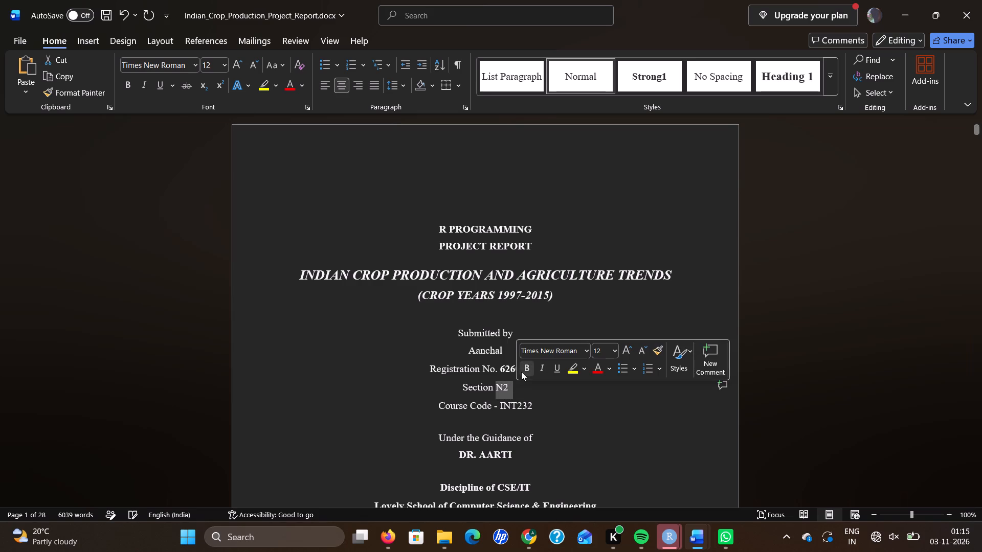
pyautogui.click(526, 363)
pyautogui.click(565, 411)
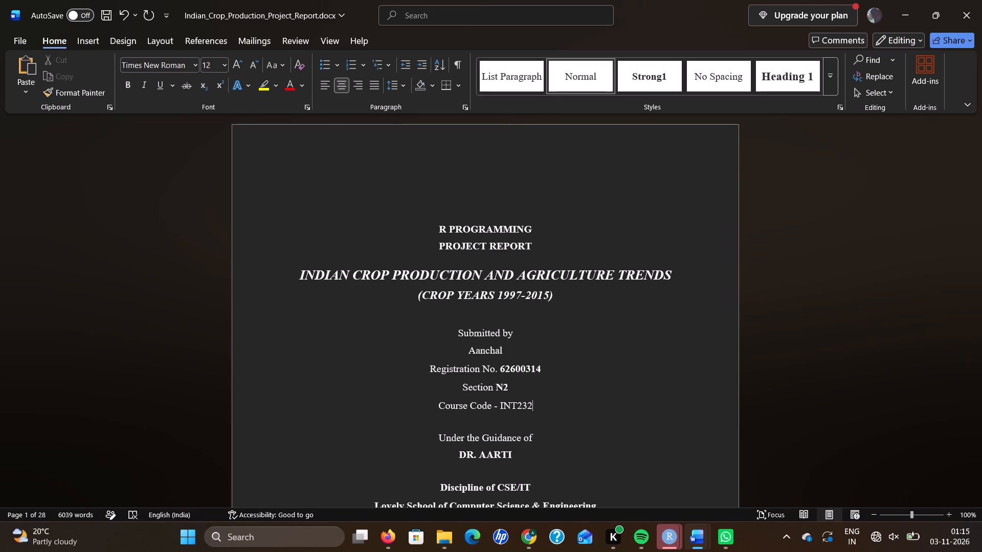
# Add the student's surname, with only its first letter capitalised, after the first name under "Submitted by" on the title page.
pyautogui.click(508, 351)
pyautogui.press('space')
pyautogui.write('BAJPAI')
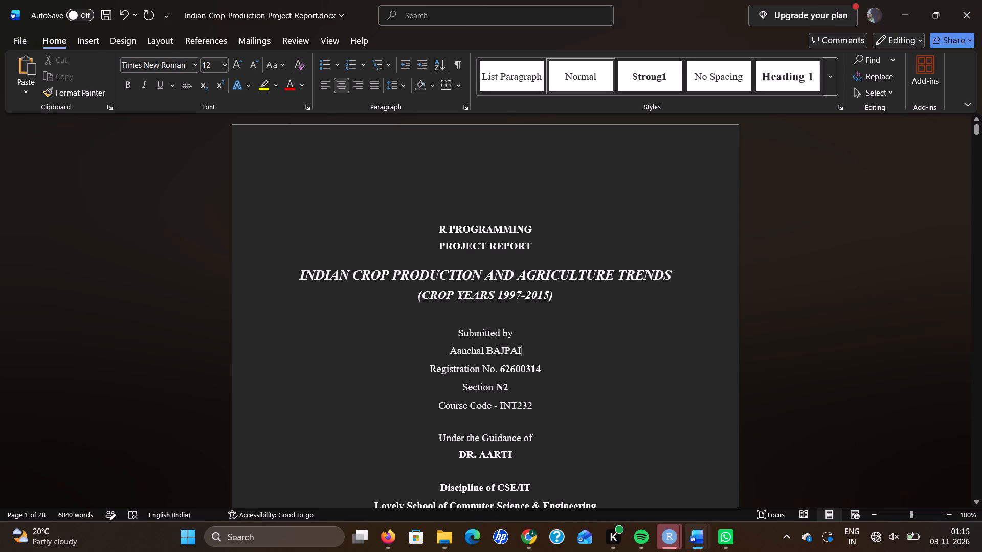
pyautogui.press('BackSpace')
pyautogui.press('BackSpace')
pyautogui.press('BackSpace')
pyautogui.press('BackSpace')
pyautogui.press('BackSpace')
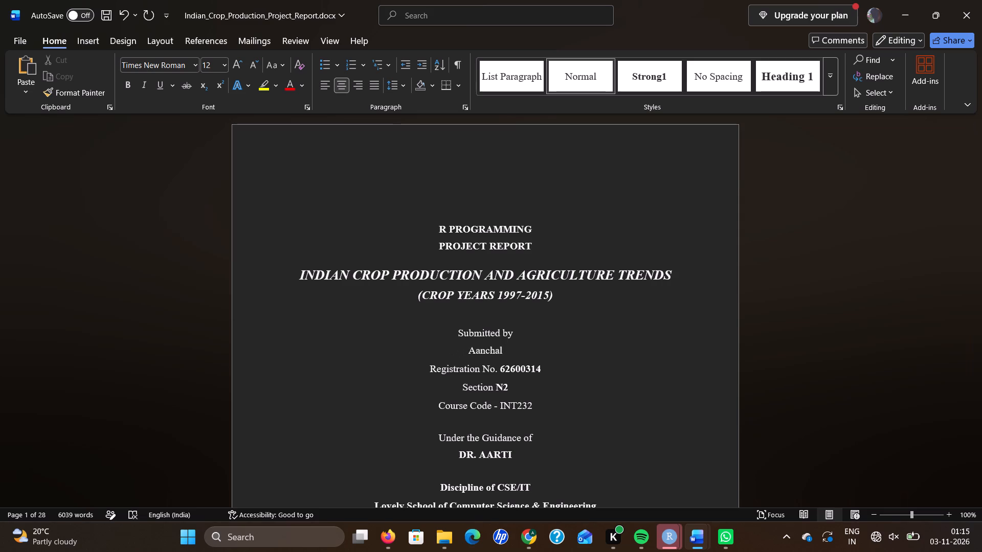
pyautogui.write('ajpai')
# Make the student's name under "Submitted by" on the title page bold.
pyautogui.moveTo(450, 349); pyautogui.dragTo(514, 358)
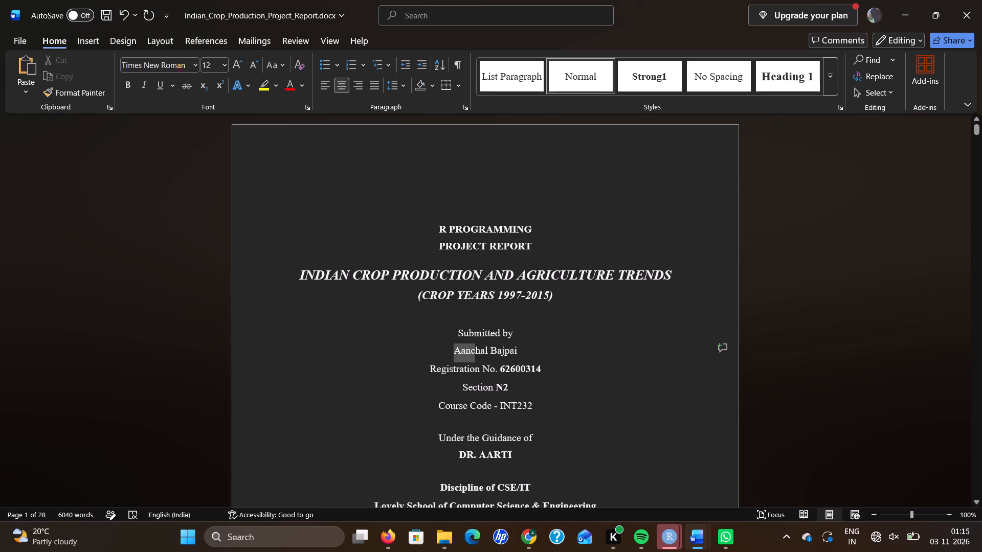
pyautogui.moveTo(514, 358); pyautogui.dragTo(543, 357)
pyautogui.click(552, 332)
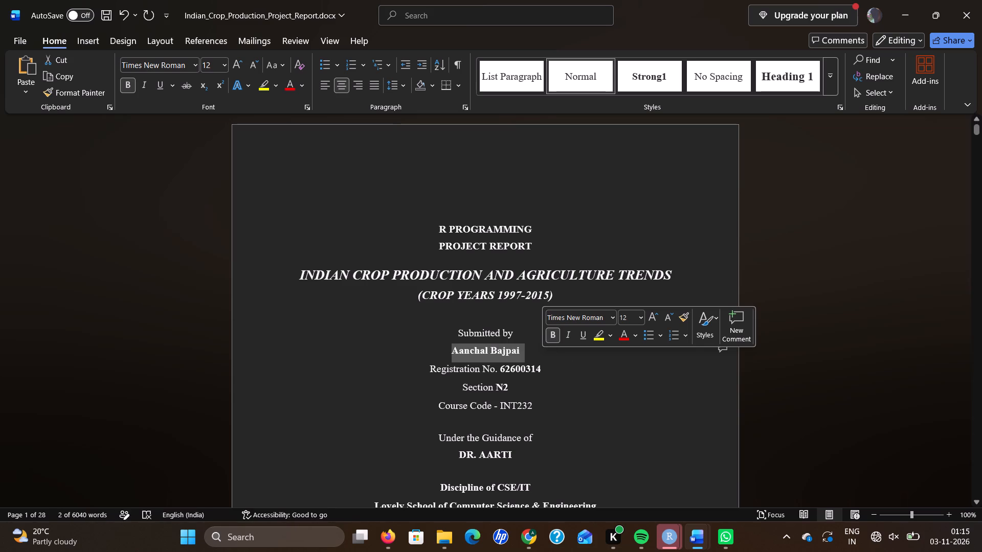
# Change the supervisor's title and name under "Under the Guidance of" on the title page to initial capitals only.
pyautogui.scroll(-1, 559, 386)
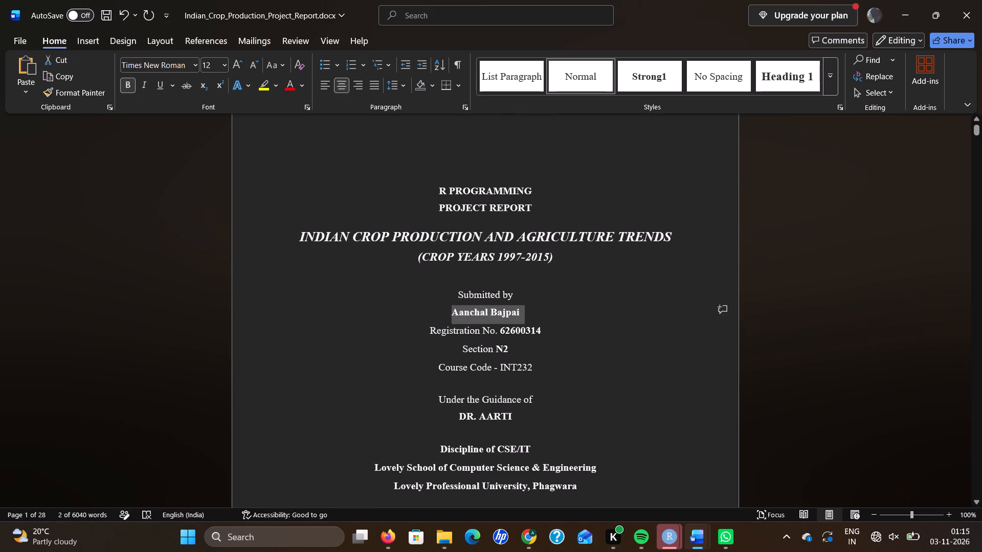
pyautogui.click(512, 418)
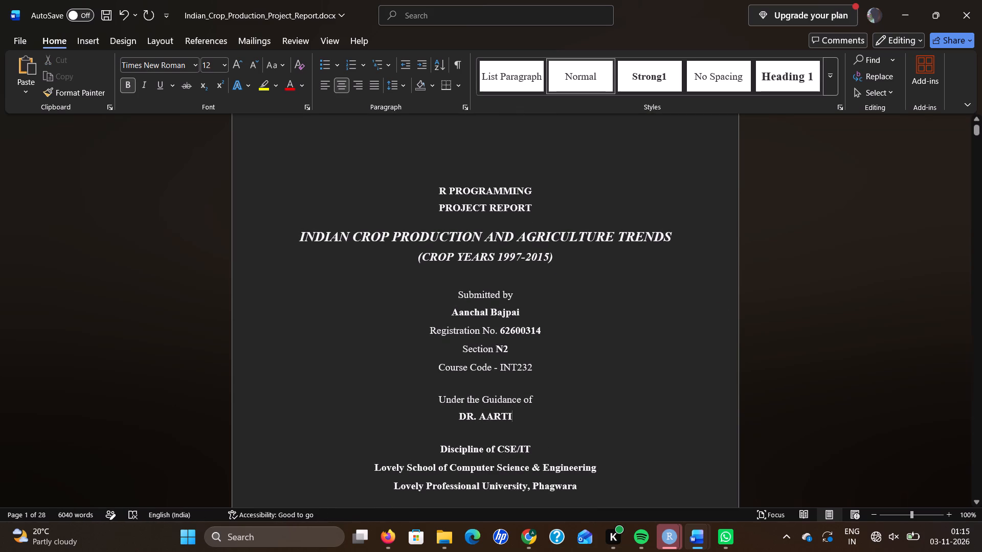
pyautogui.press('BackSpace')
pyautogui.press('BackSpace')
pyautogui.press('BackSpace')
pyautogui.press('BackSpace')
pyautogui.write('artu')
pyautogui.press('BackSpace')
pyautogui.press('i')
pyautogui.click(477, 415)
pyautogui.press('BackSpace')
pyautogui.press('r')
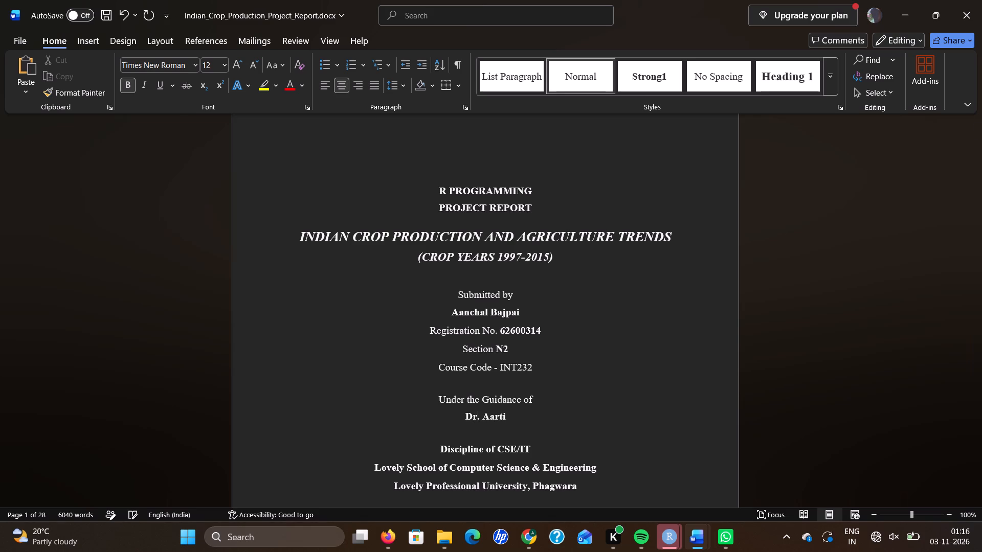
# Replace "AIML-TWIN" with "CSE/IT" after "student" in the opening sentence of the Declaration, keeping it bold.
pyautogui.scroll(-3, 487, 424)
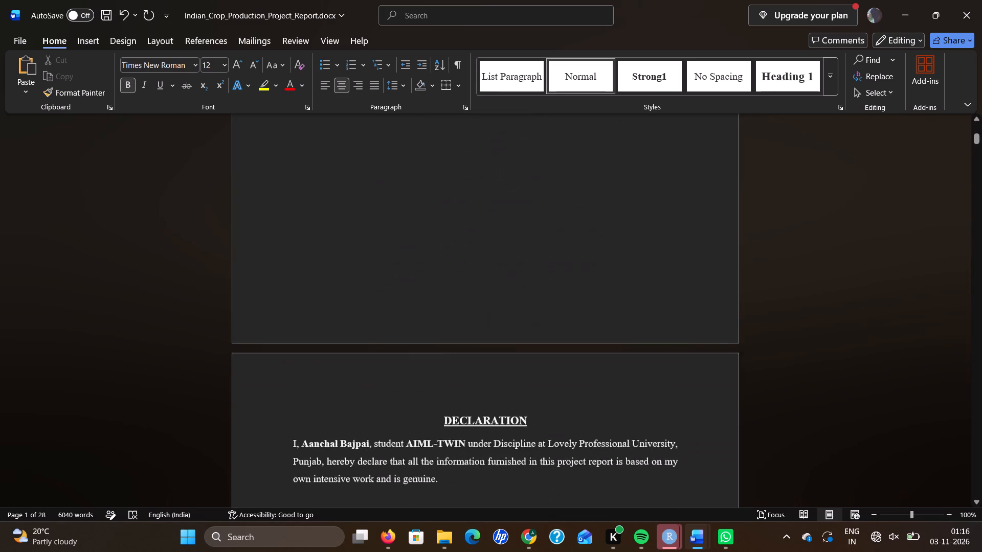
pyautogui.scroll(-1, 487, 424)
pyautogui.click(465, 248)
pyautogui.press('BackSpace')
pyautogui.press('BackSpace')
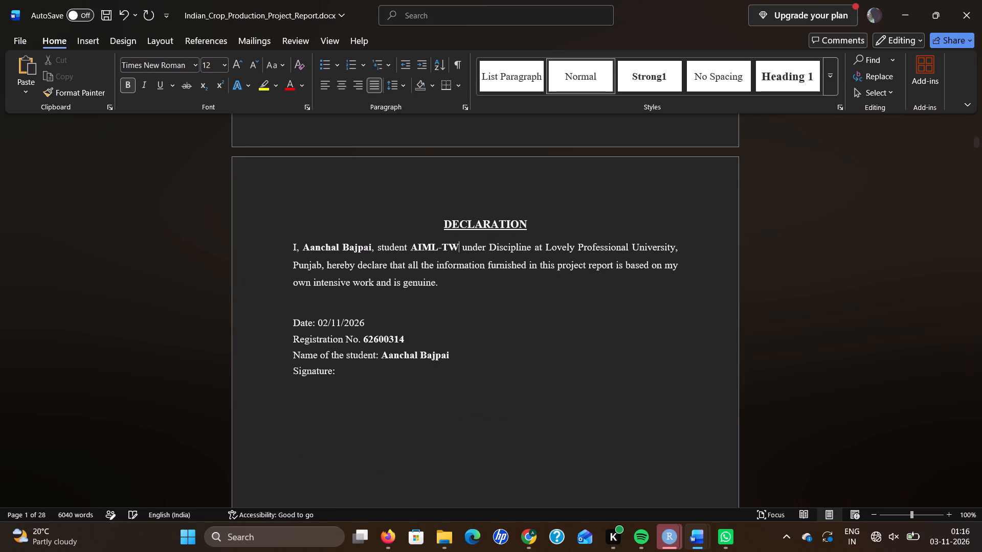
pyautogui.press('BackSpace')
pyautogui.press('BackSpace')
pyautogui.press('BackSpace')
pyautogui.press('BackSpace')
pyautogui.press('BackSpace')
pyautogui.press('BackSpace')
pyautogui.press('BackSpace')
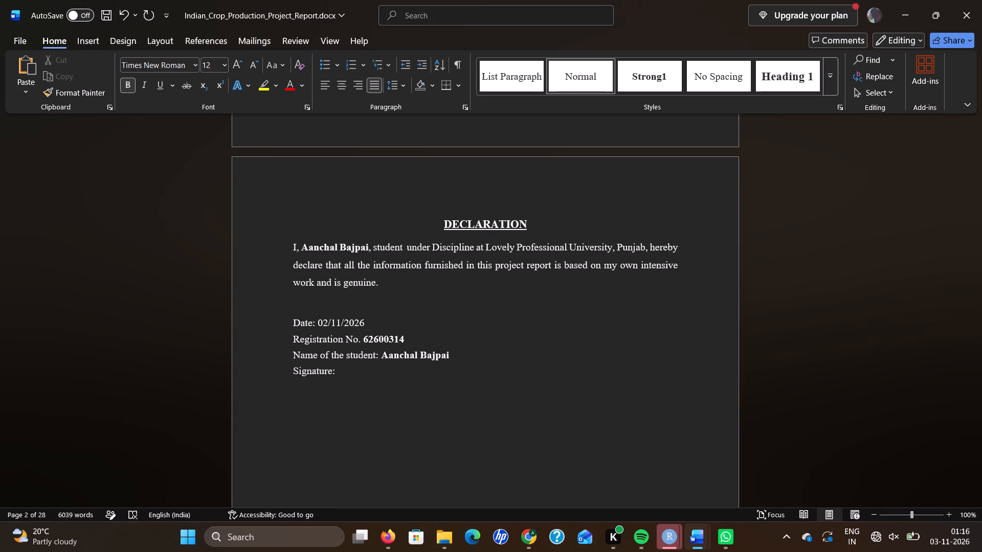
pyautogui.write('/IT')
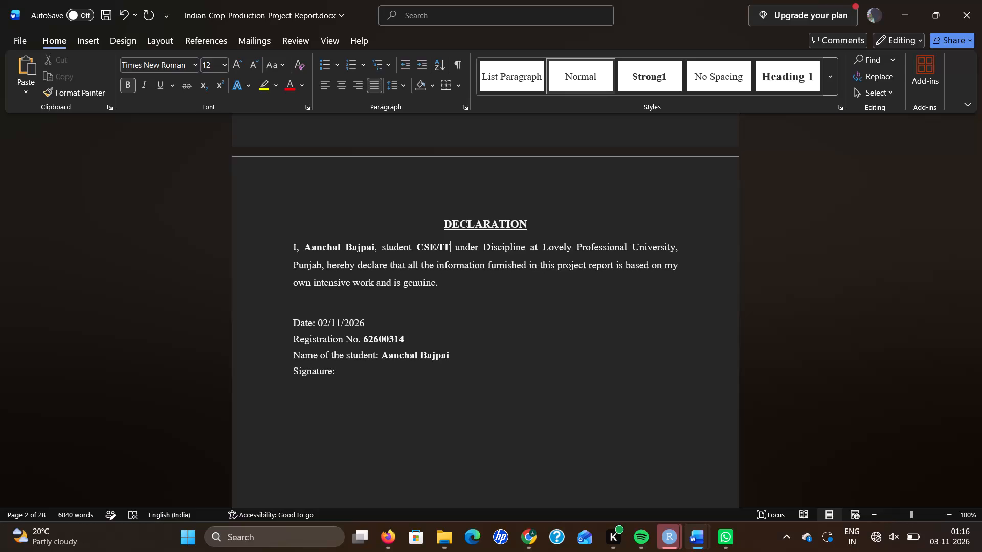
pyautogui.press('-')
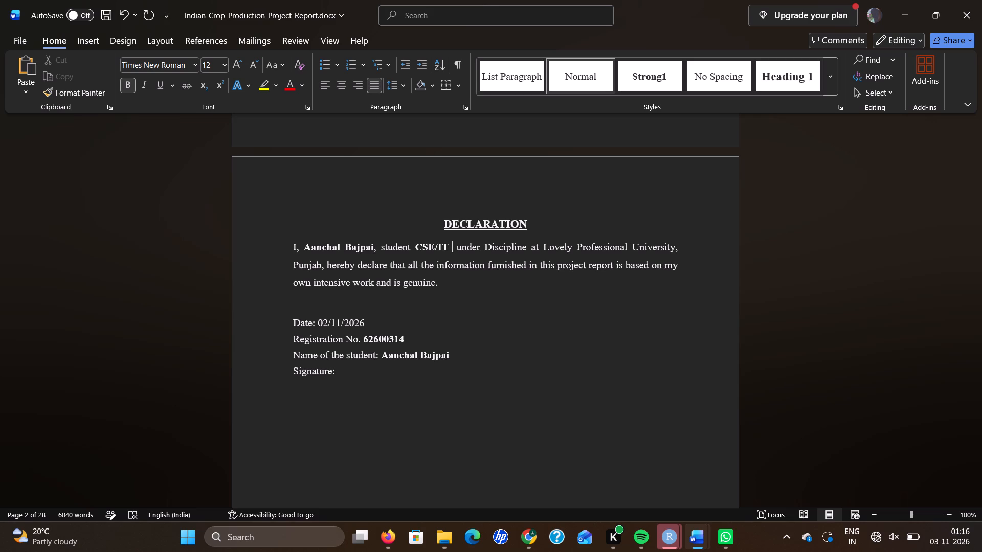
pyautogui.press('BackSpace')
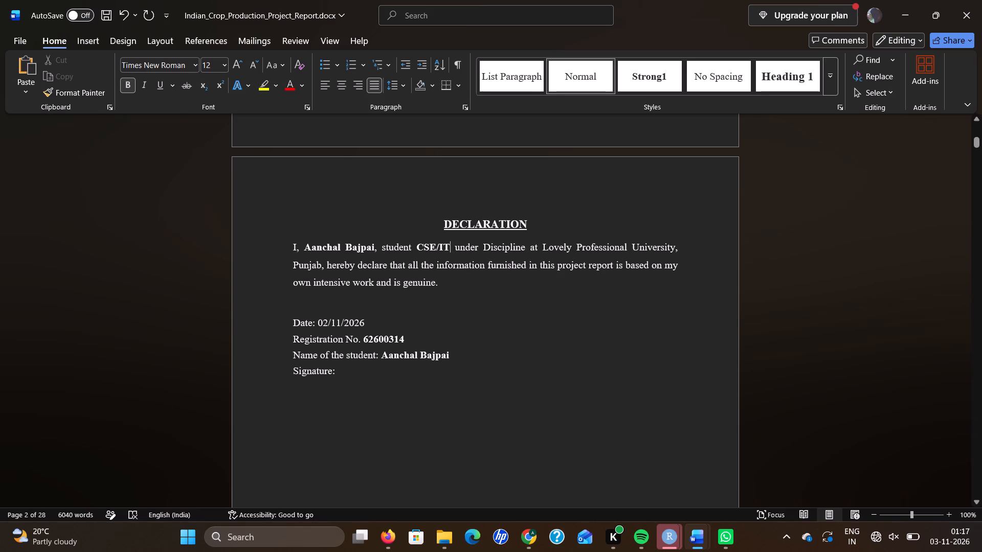
# Enter "Assistant Professor" in bold as the designation of the supervisor on the Certificate page.
pyautogui.scroll(-4, 426, 354)
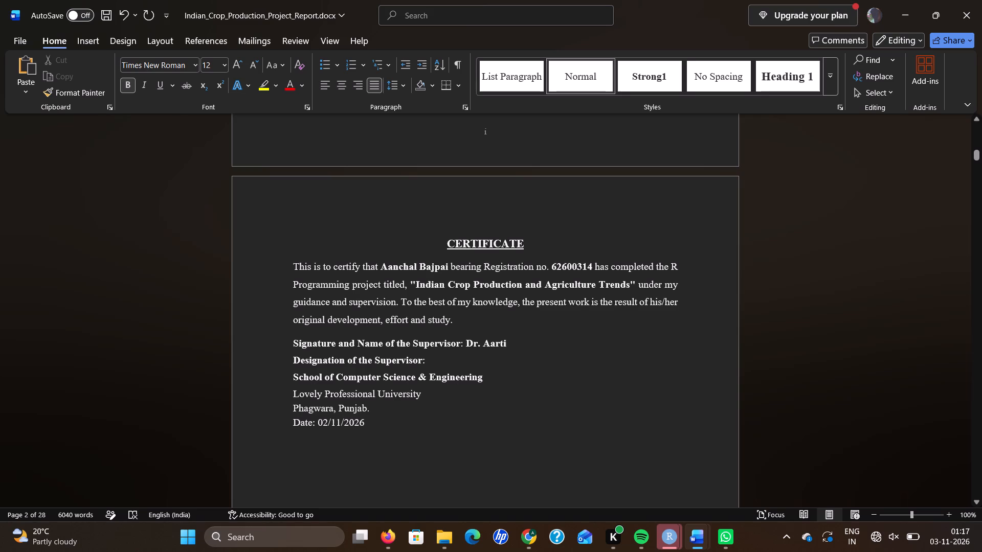
pyautogui.click(443, 363)
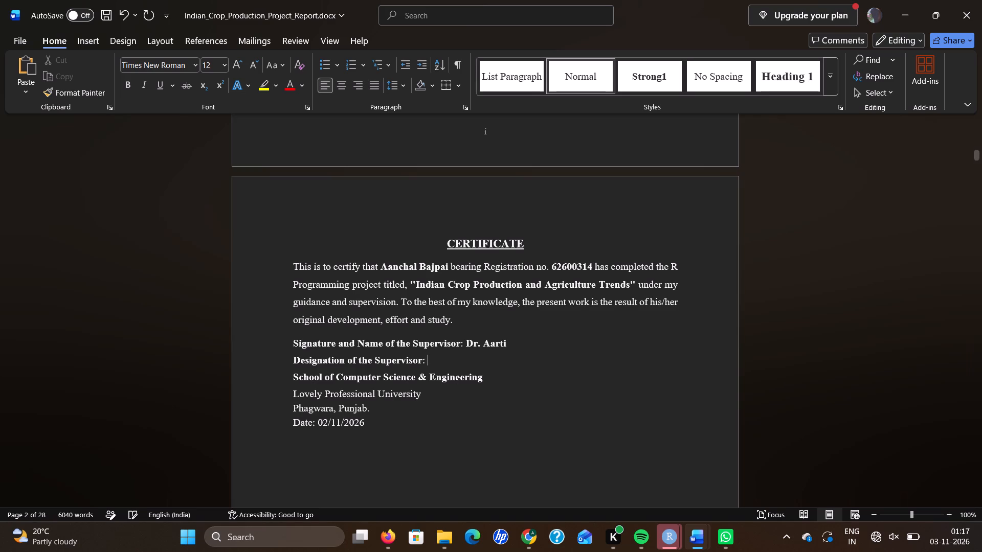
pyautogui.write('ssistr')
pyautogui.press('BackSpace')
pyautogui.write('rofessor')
pyautogui.click(477, 362)
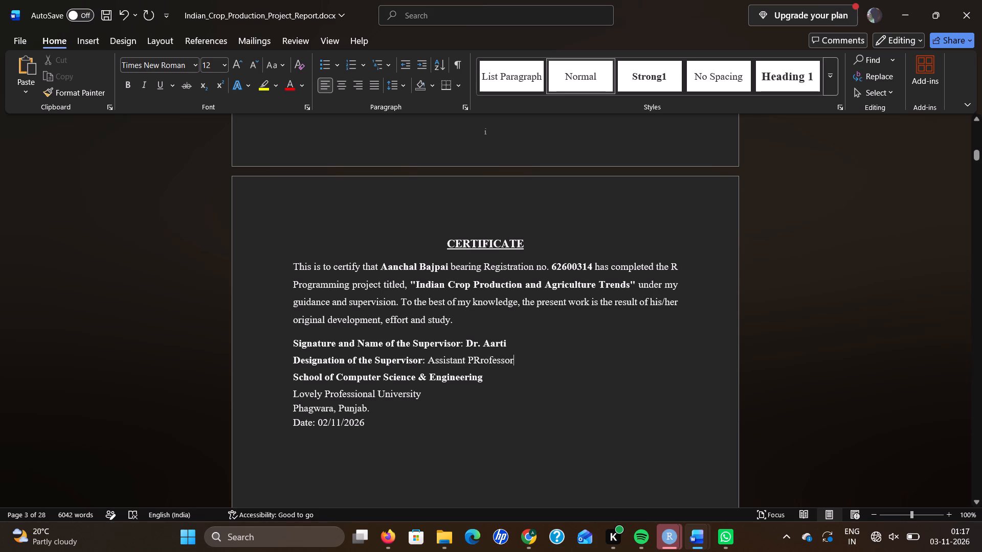
pyautogui.press('Right')
pyautogui.press('BackSpace')
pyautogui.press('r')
pyautogui.moveTo(428, 358); pyautogui.dragTo(518, 362)
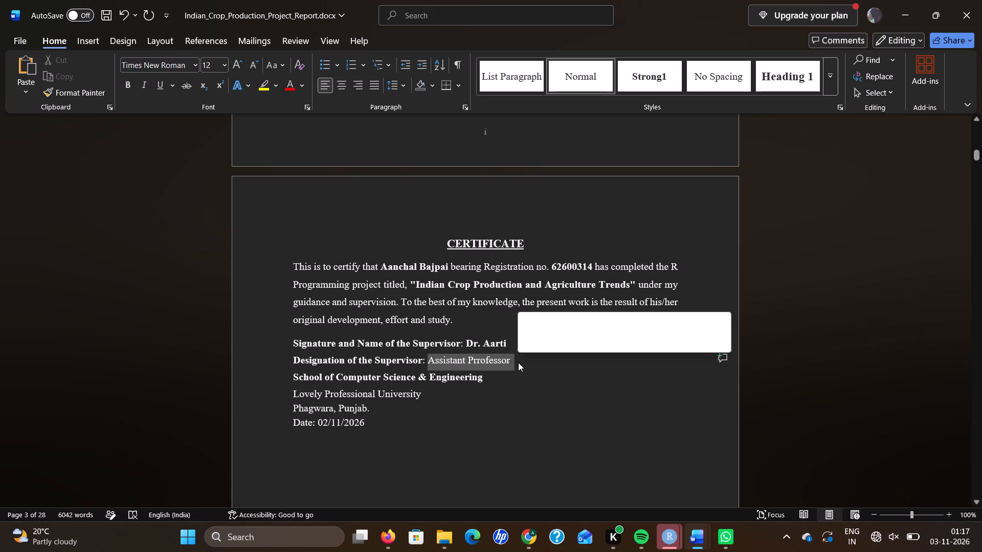
pyautogui.click(527, 338)
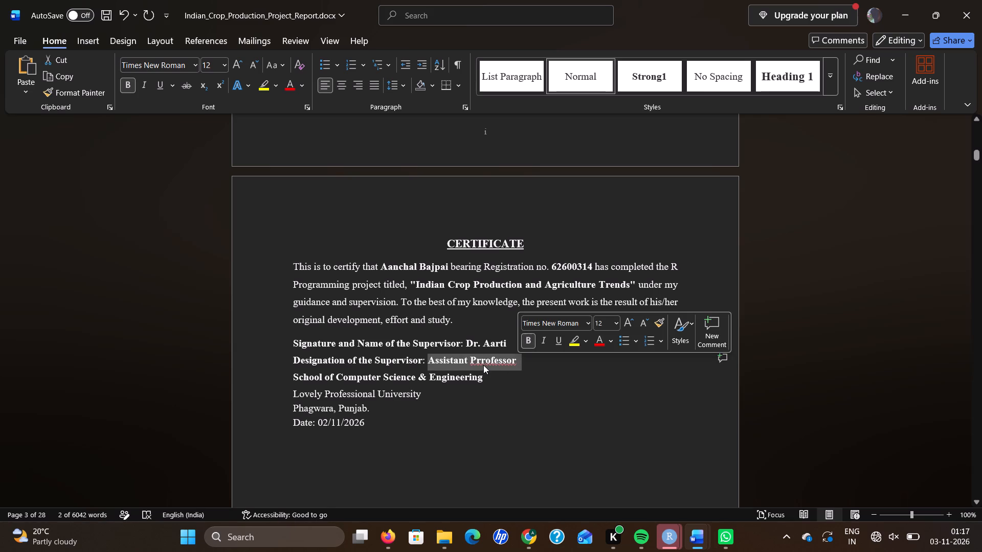
pyautogui.click(482, 362)
pyautogui.press('BackSpace')
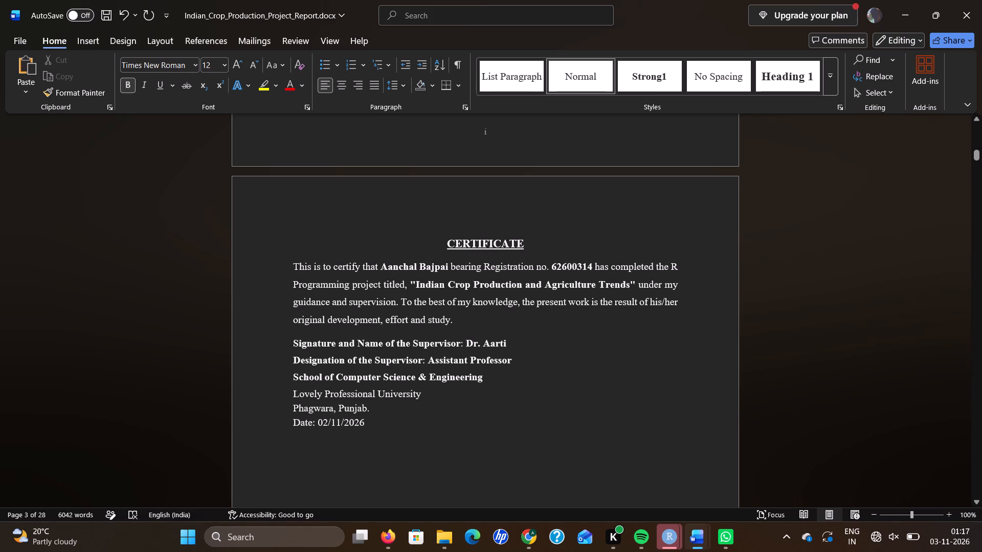
# Replace the bracketed, highlighted faculty guide placeholder in the Acknowledgement with the supervisor's title and name in bold, without brackets or highlighting.
pyautogui.scroll(-6, 439, 413)
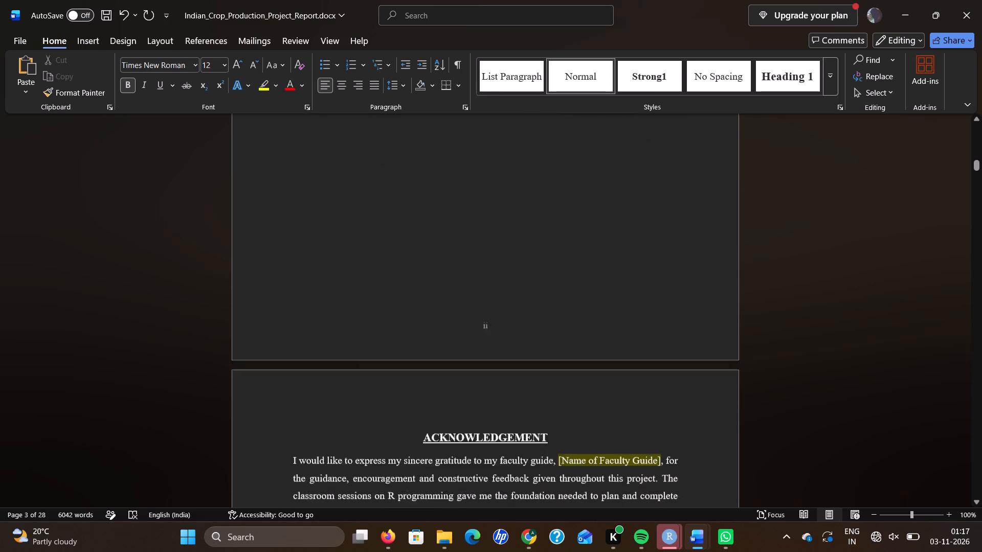
pyautogui.scroll(-2, 439, 413)
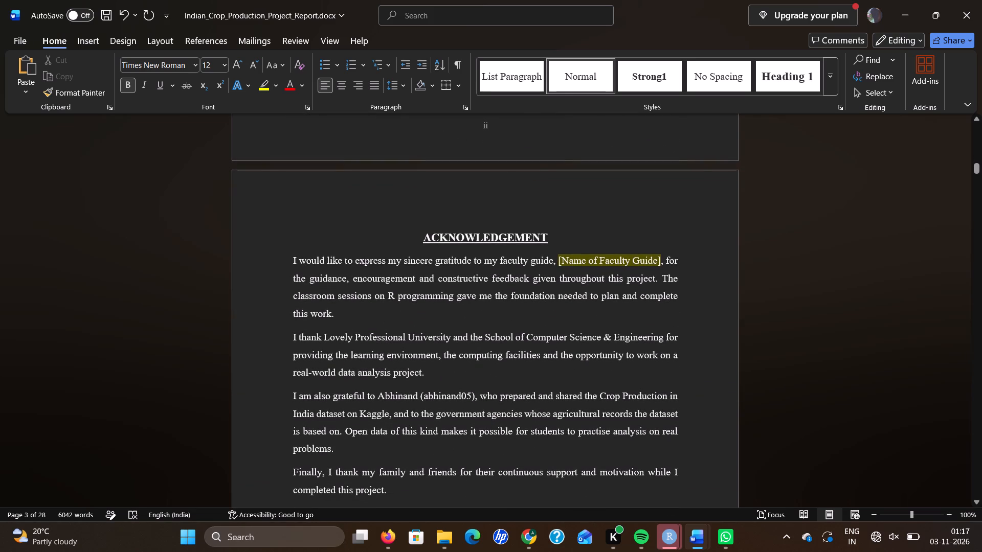
pyautogui.click(662, 259)
pyautogui.press('BackSpace')
pyautogui.press('BackSpace')
pyautogui.press('BackSpace')
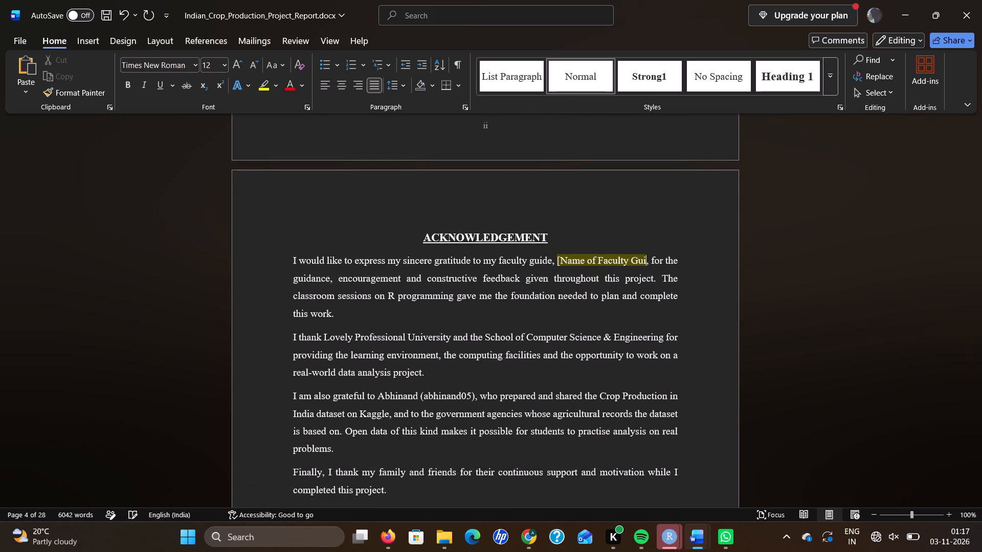
pyautogui.press('BackSpace')
pyautogui.press('BackSpace')
pyautogui.press('BackSpace')
pyautogui.press('BackSpace')
pyautogui.press('BackSpace')
pyautogui.press('BackSpace')
pyautogui.press('BackSpace')
pyautogui.press('BackSpace')
pyautogui.press('BackSpace')
pyautogui.press('BackSpace')
pyautogui.press('BackSpace')
pyautogui.press('BackSpace')
pyautogui.press('BackSpace')
pyautogui.press('BackSpace')
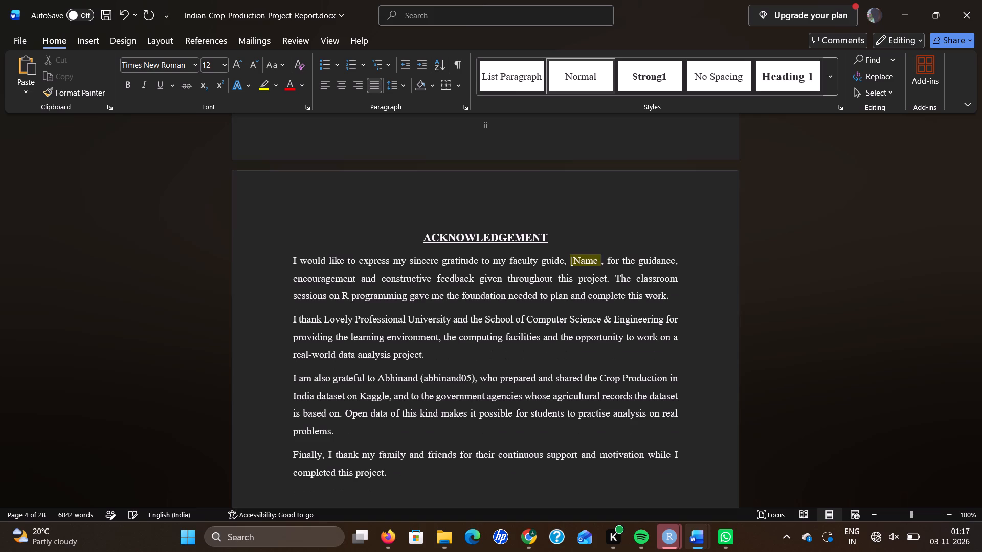
pyautogui.press('BackSpace')
pyautogui.press('BackSpace')
pyautogui.press('BackSpace')
pyautogui.press('BackSpace')
pyautogui.press('BackSpace')
pyautogui.press('BackSpace')
pyautogui.press('BackSpace')
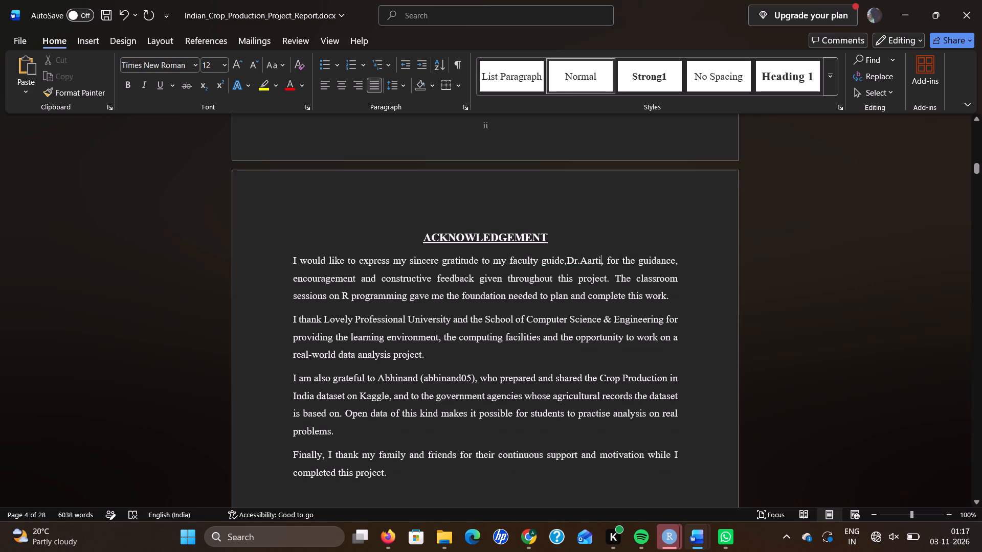
# Make the faculty guide's title and name bold in the first paragraph of the Acknowledgement.
pyautogui.moveTo(566, 259); pyautogui.dragTo(595, 267)
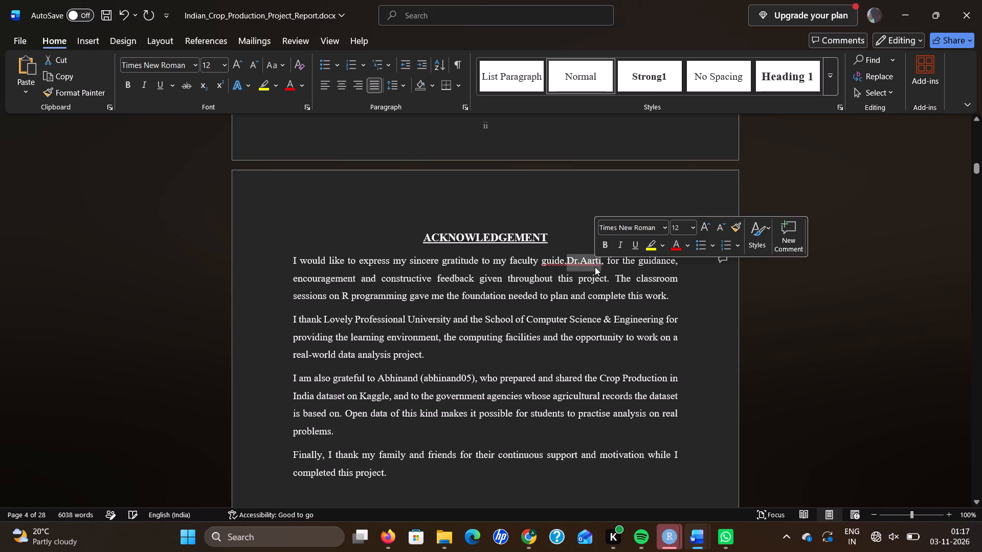
pyautogui.click(611, 241)
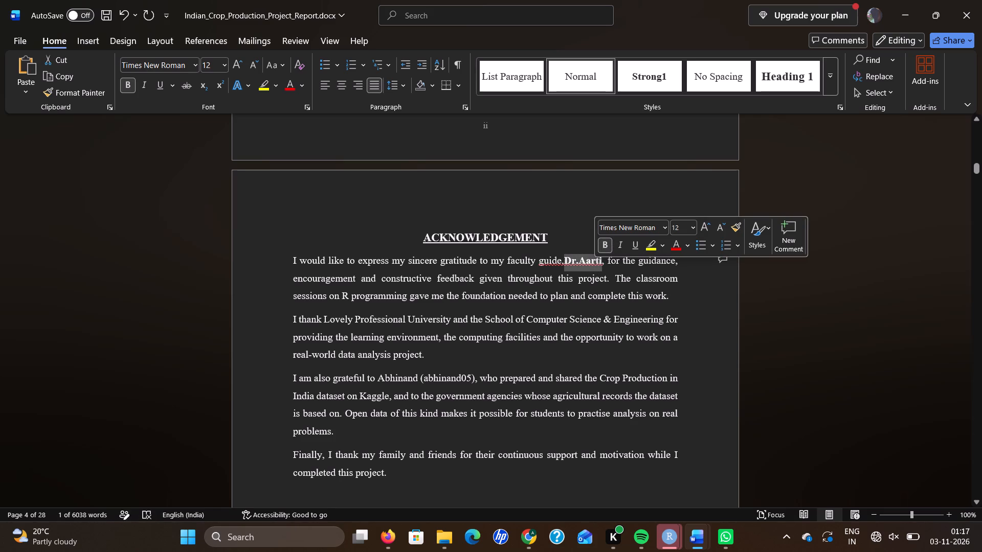
# Insert spaces before the guide's title, between title and name, and between the name and the following comma in the Acknowledgement.
pyautogui.click(562, 266)
pyautogui.click(561, 264)
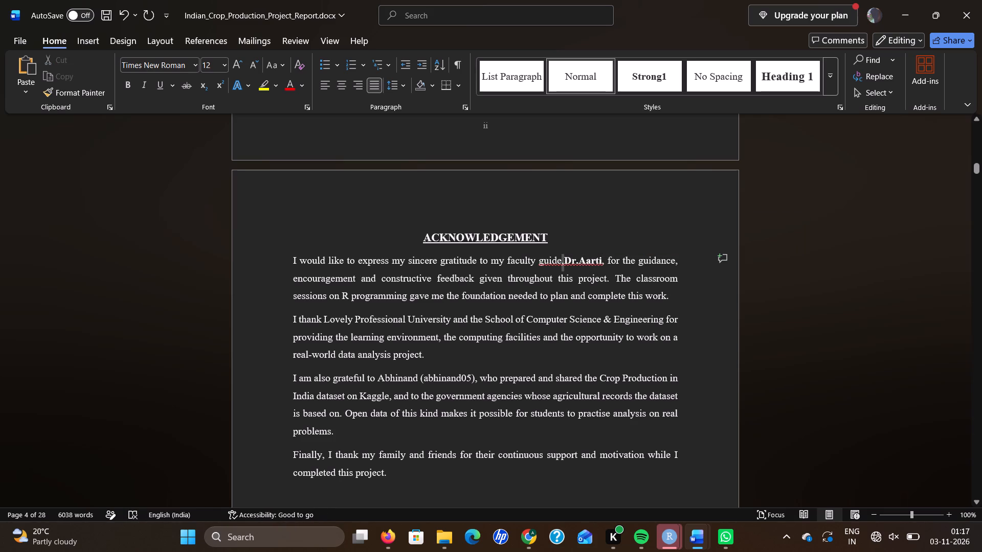
pyautogui.click(565, 262)
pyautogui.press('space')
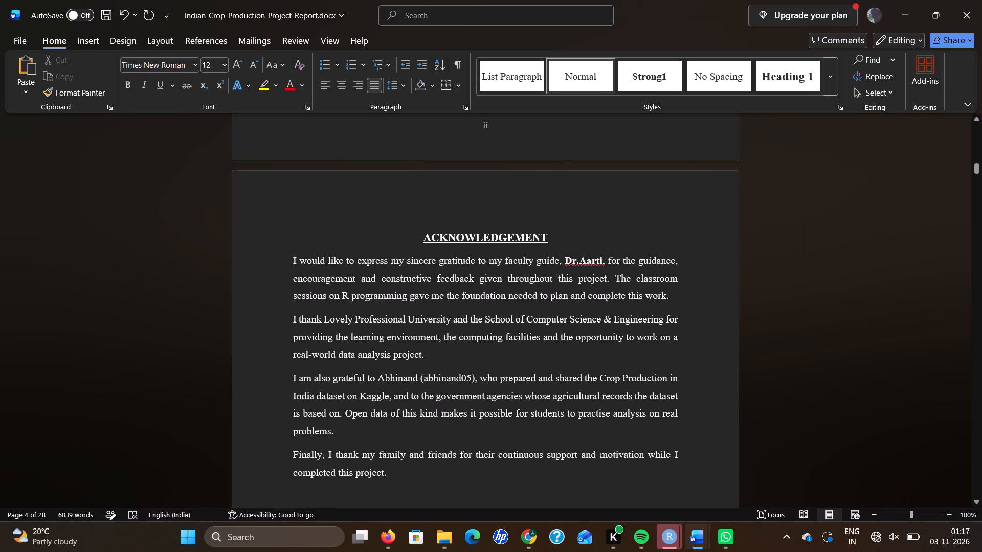
pyautogui.click(604, 260)
pyautogui.press('Left')
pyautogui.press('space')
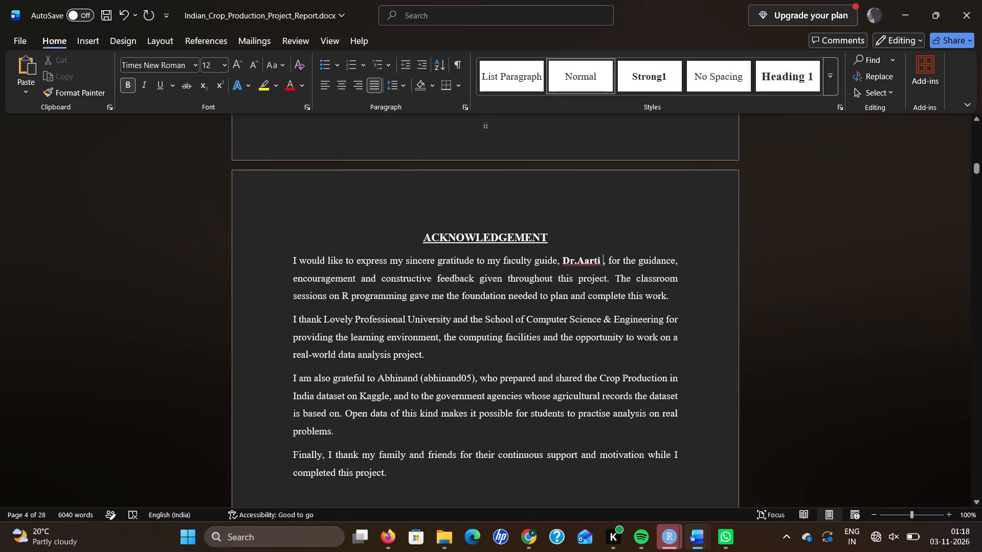
pyautogui.click(578, 260)
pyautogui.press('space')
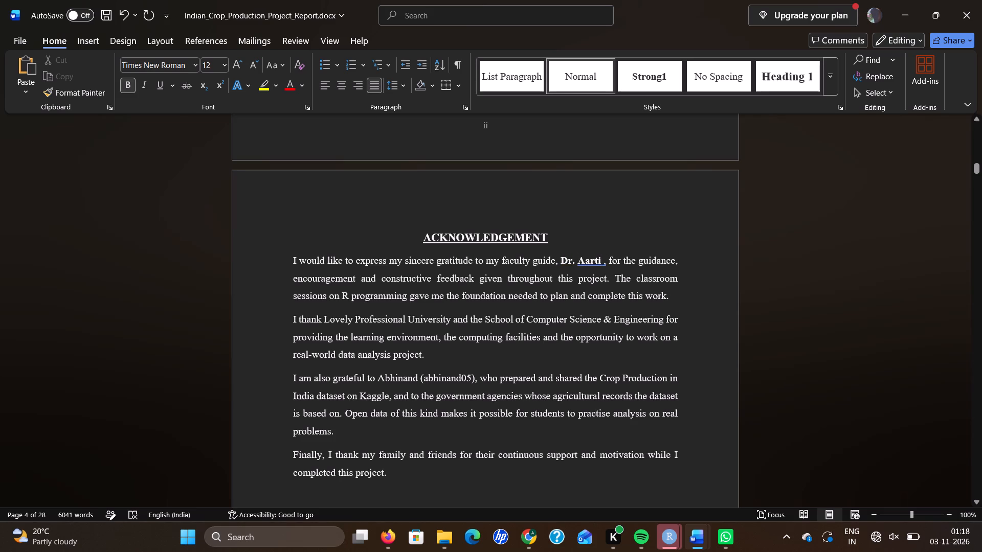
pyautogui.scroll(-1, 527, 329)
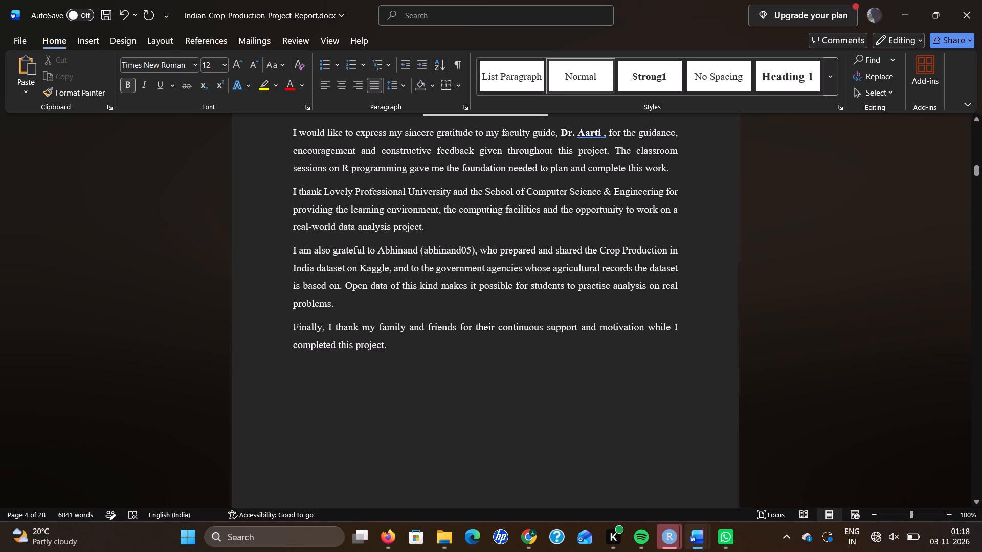
# Review the report from the Acknowledgement through the contents, lists, Introduction and dataset columns section, and return to the title page.
pyautogui.scroll(-1, 576, 295)
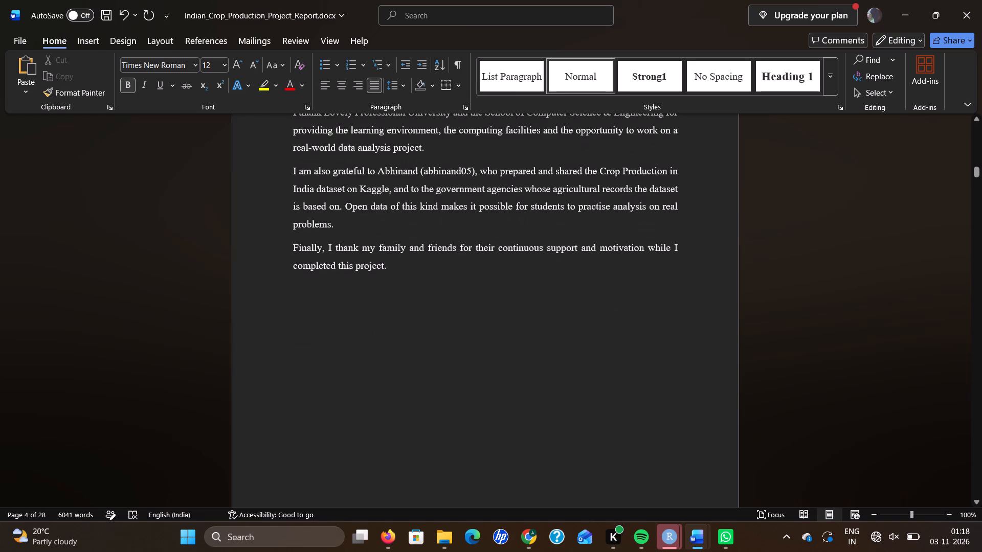
pyautogui.scroll(-3, 531, 246)
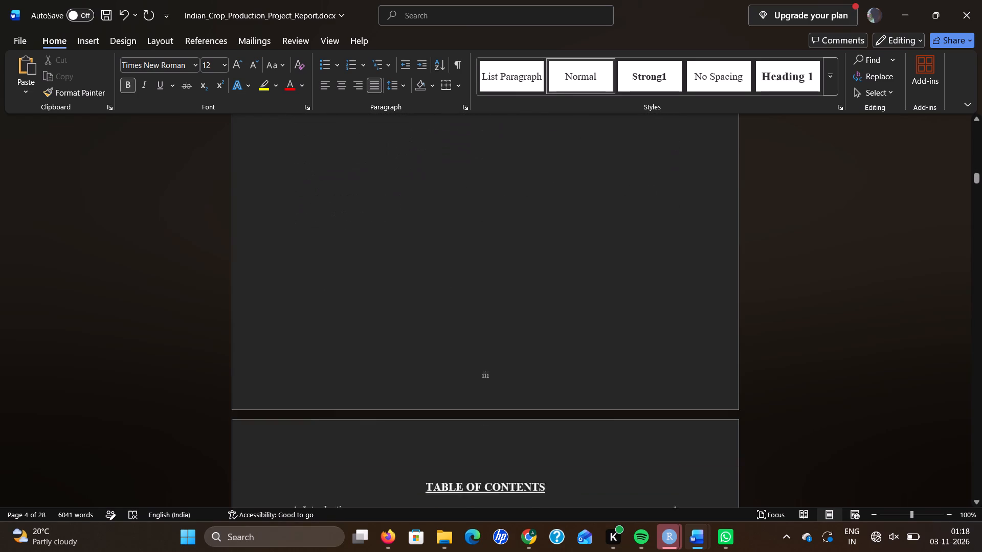
pyautogui.scroll(-3, 531, 246)
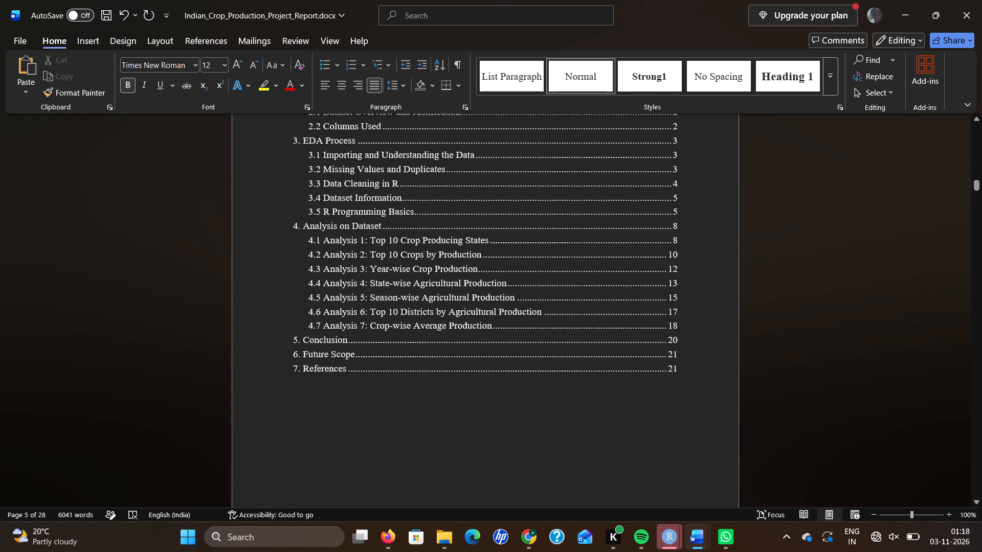
pyautogui.scroll(-6, 523, 245)
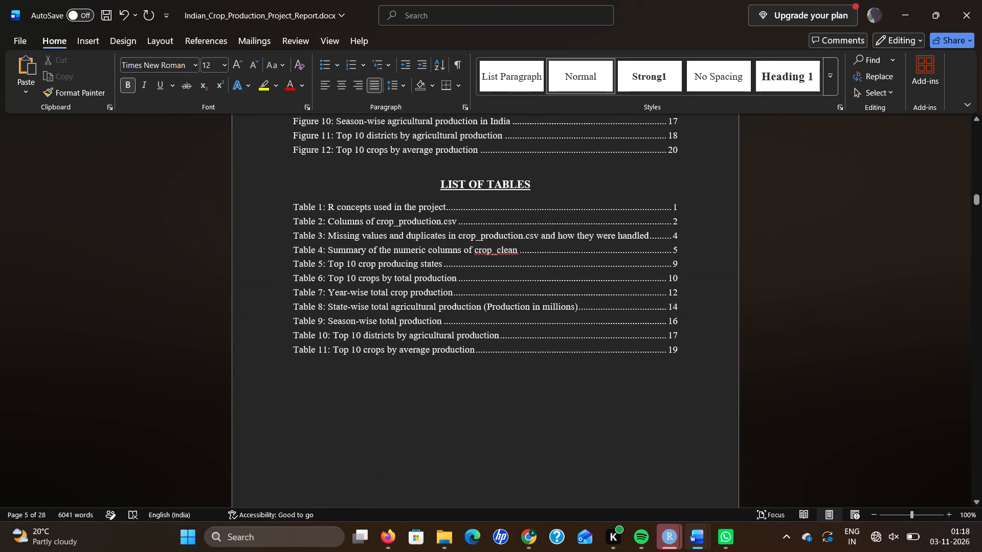
pyautogui.scroll(-4, 523, 245)
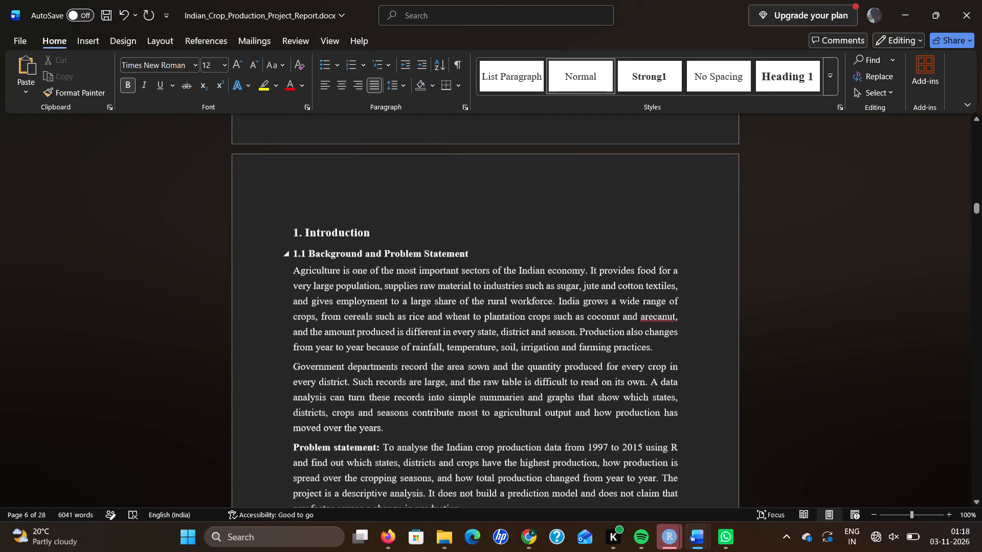
pyautogui.scroll(-1, 523, 245)
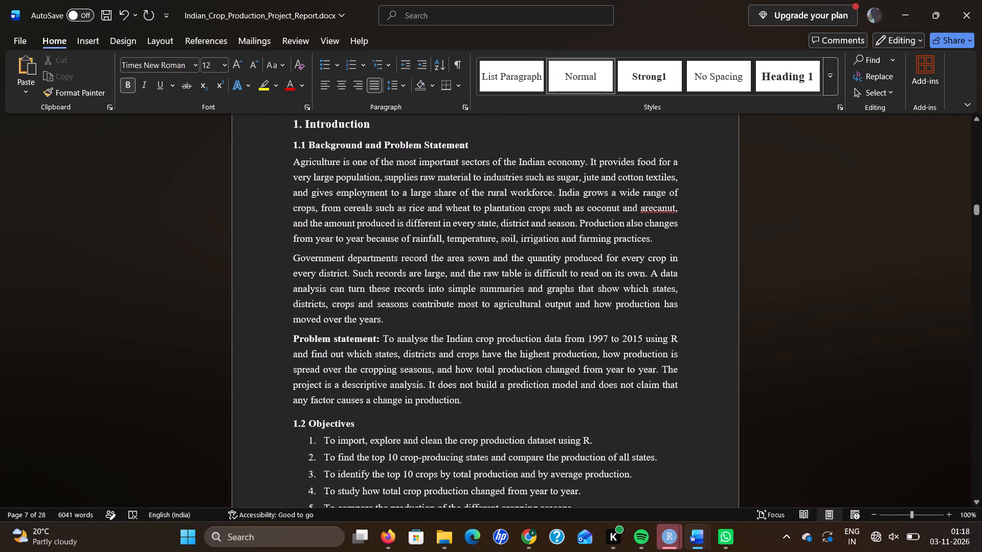
pyautogui.click(614, 317)
pyautogui.scroll(-2, 636, 298)
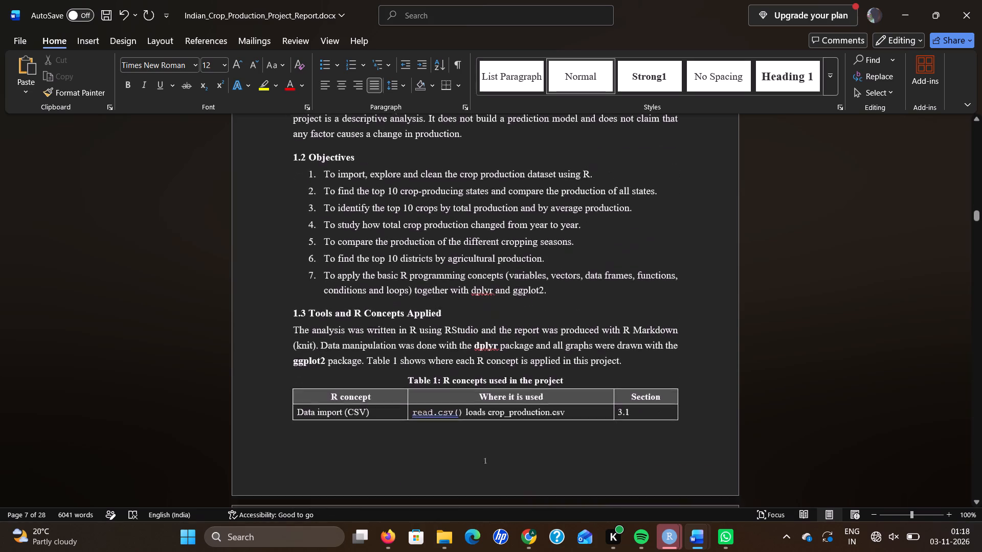
pyautogui.scroll(-1, 636, 298)
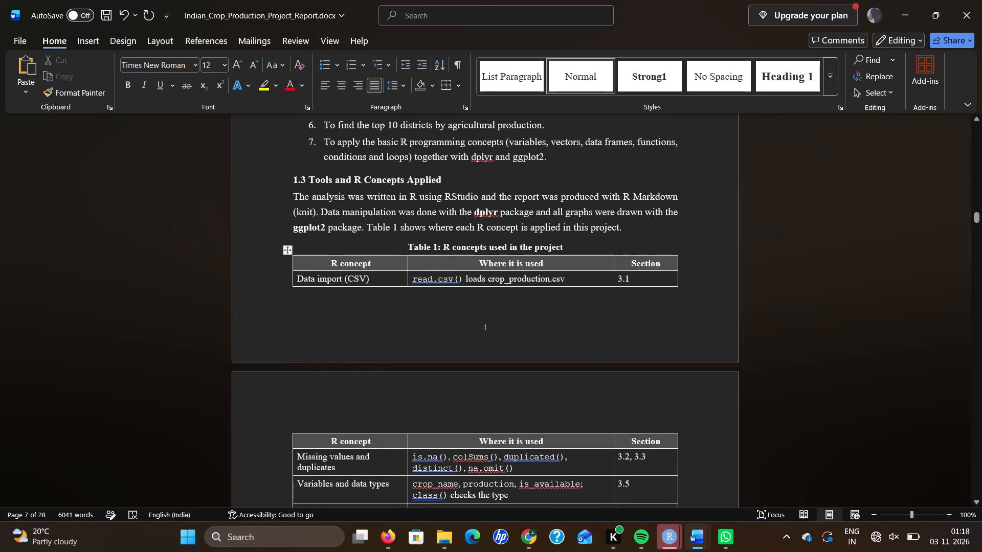
pyautogui.scroll(-4, 638, 288)
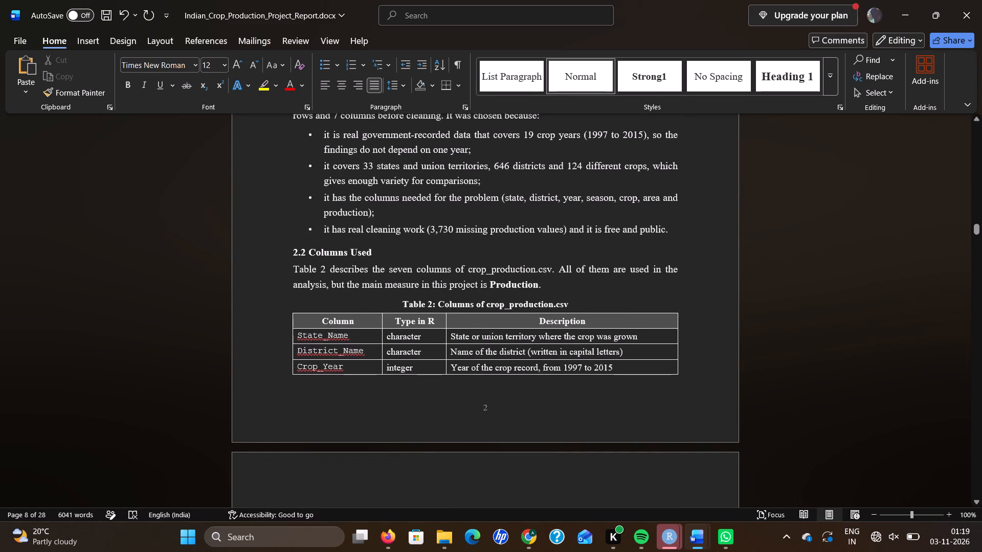
pyautogui.scroll(20, 553, 179)
pyautogui.scroll(20, 553, 179)
pyautogui.scroll(1, 553, 179)
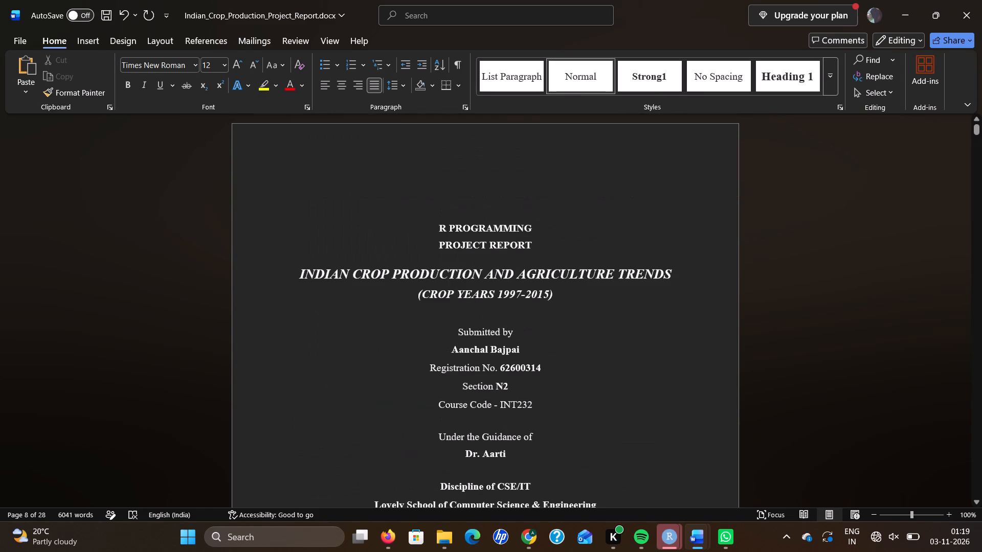
# Save the project report document.
pyautogui.scroll(-1, 552, 166)
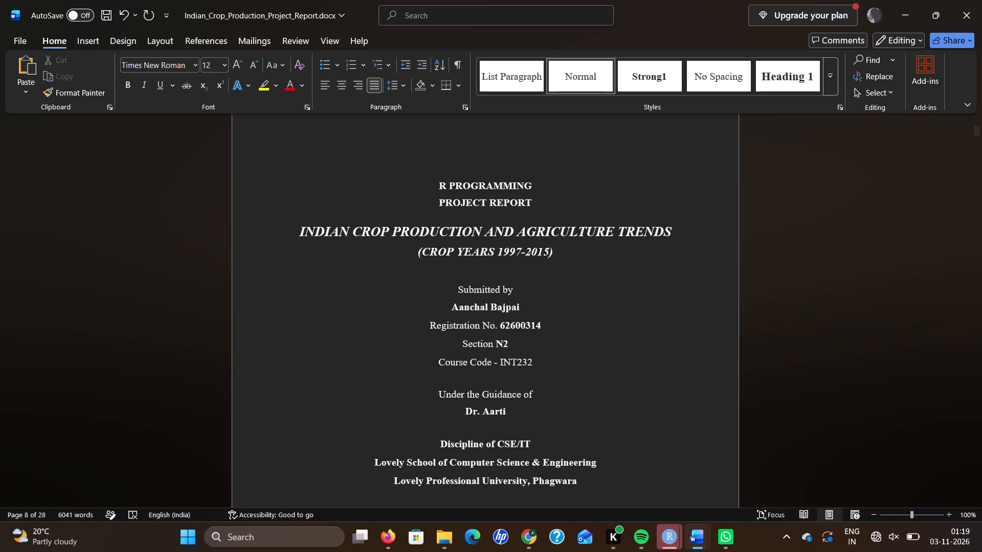
pyautogui.scroll(-2, 552, 166)
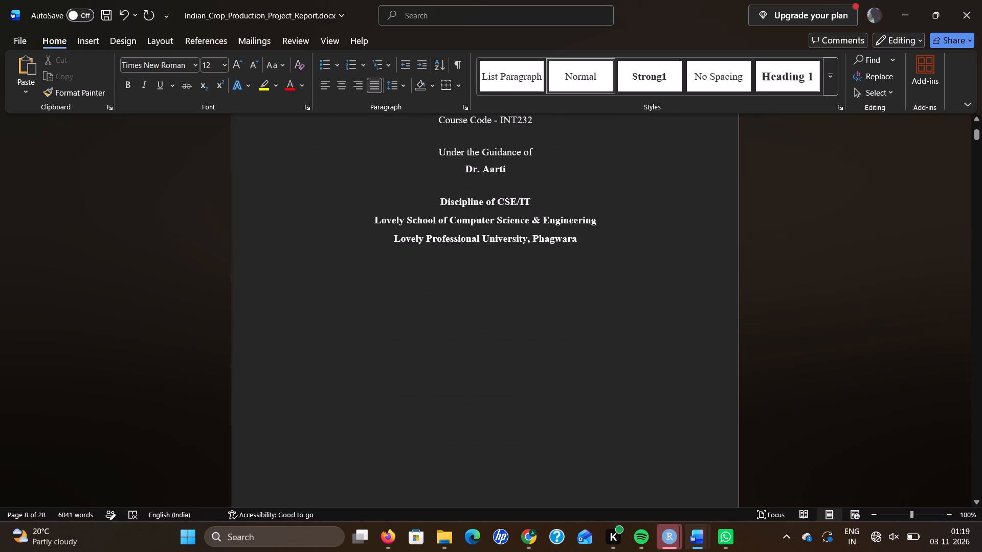
pyautogui.hotkey('ctrl', 's')
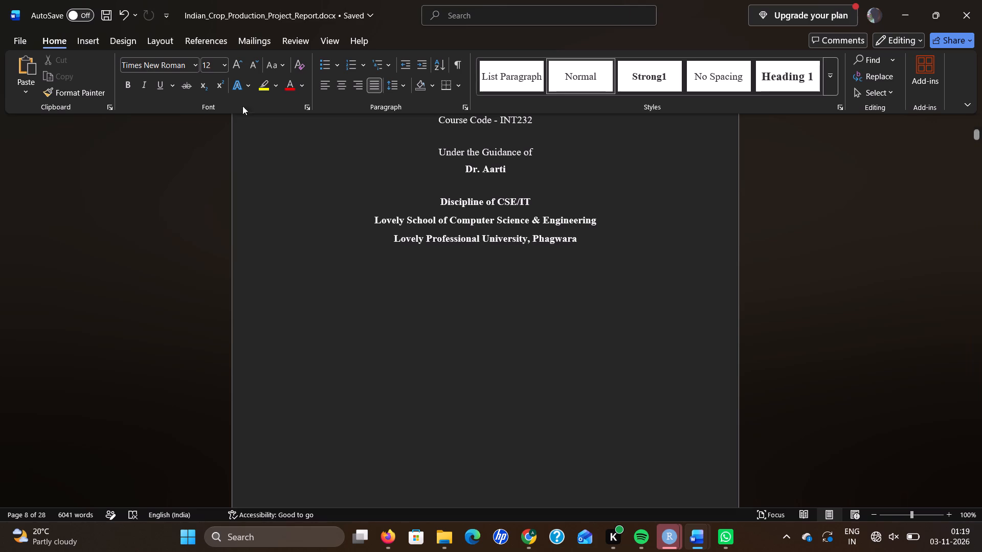
# Add two blank lines after the "Signature:" line at the end of the Declaration.
pyautogui.click(473, 218)
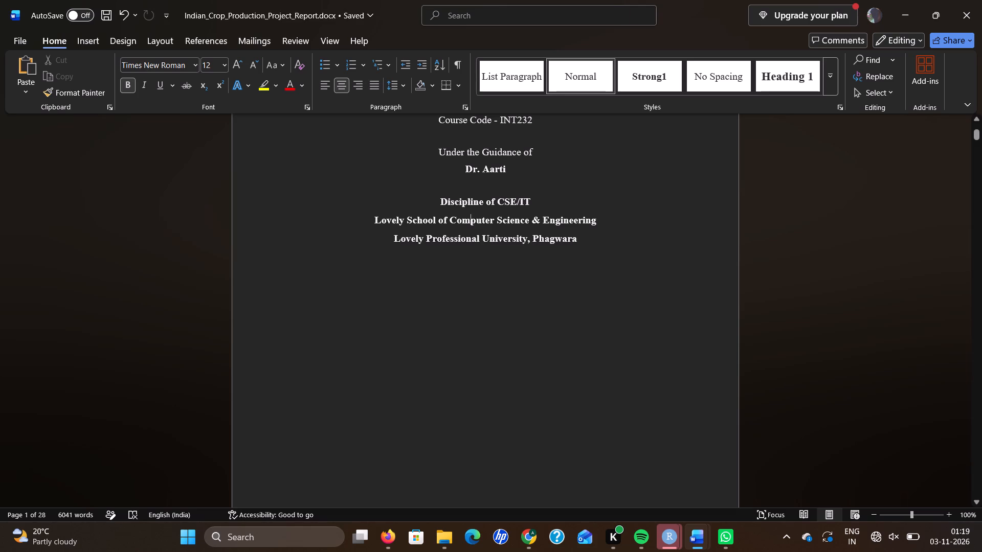
pyautogui.click(500, 293)
pyautogui.scroll(-3, 500, 293)
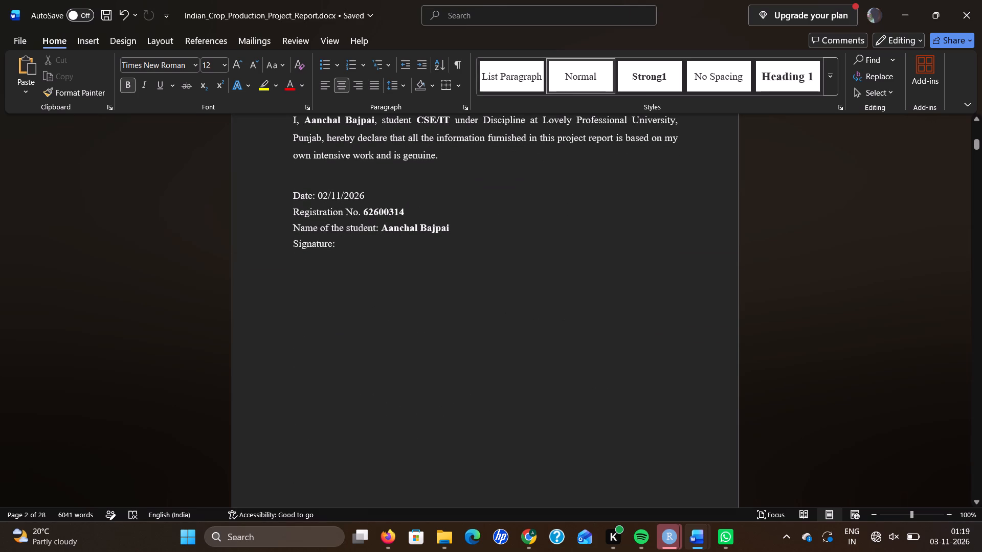
pyautogui.click(345, 249)
pyautogui.press('Return')
pyautogui.press('Return')
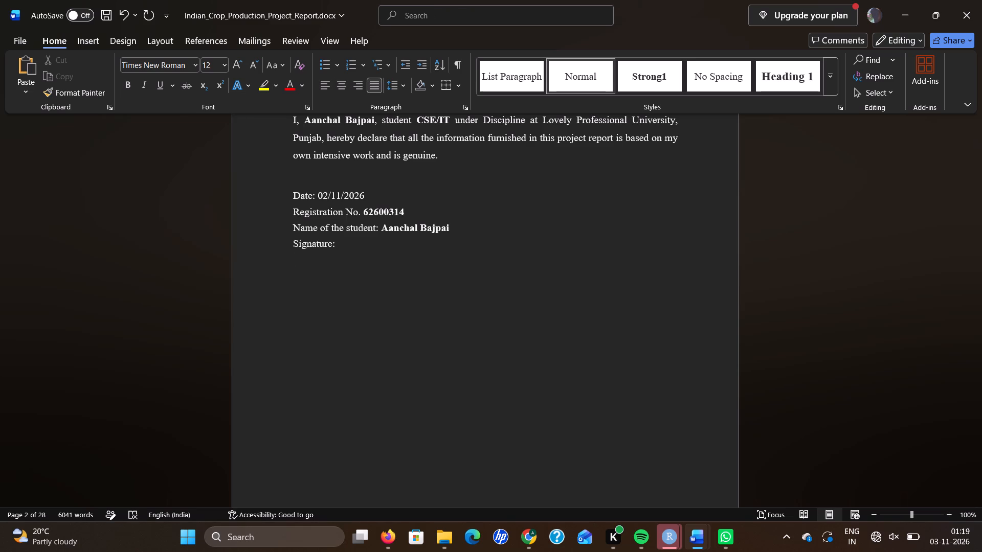
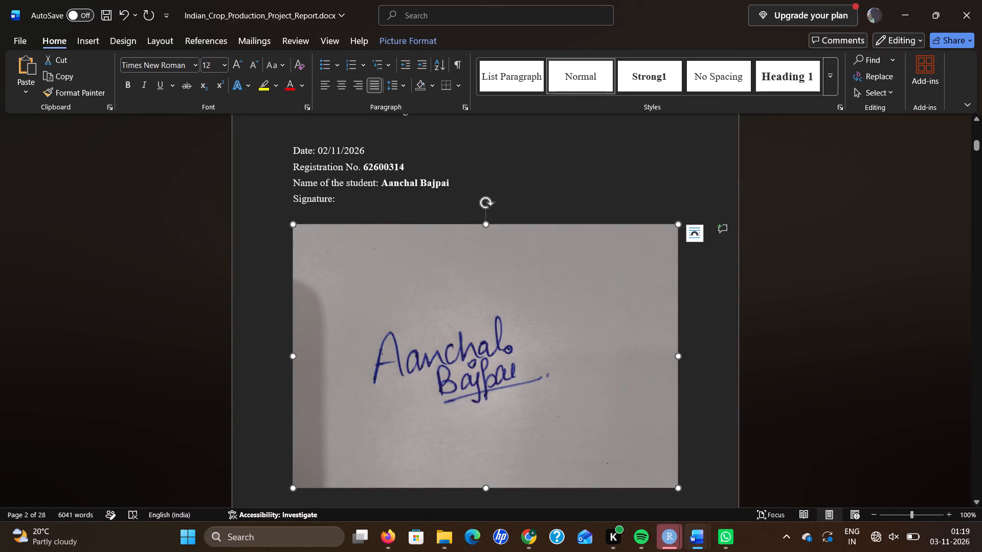
# Shrink the signature image below the Signature line on the Declaration page proportionally to about a quarter of its width.
pyautogui.moveTo(681, 487); pyautogui.dragTo(476, 381)
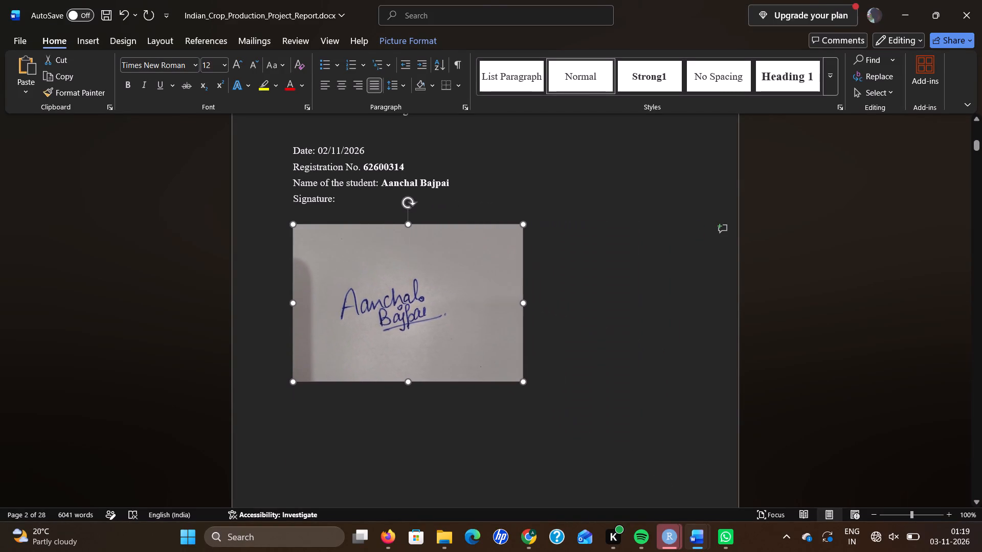
pyautogui.moveTo(476, 381); pyautogui.dragTo(365, 334)
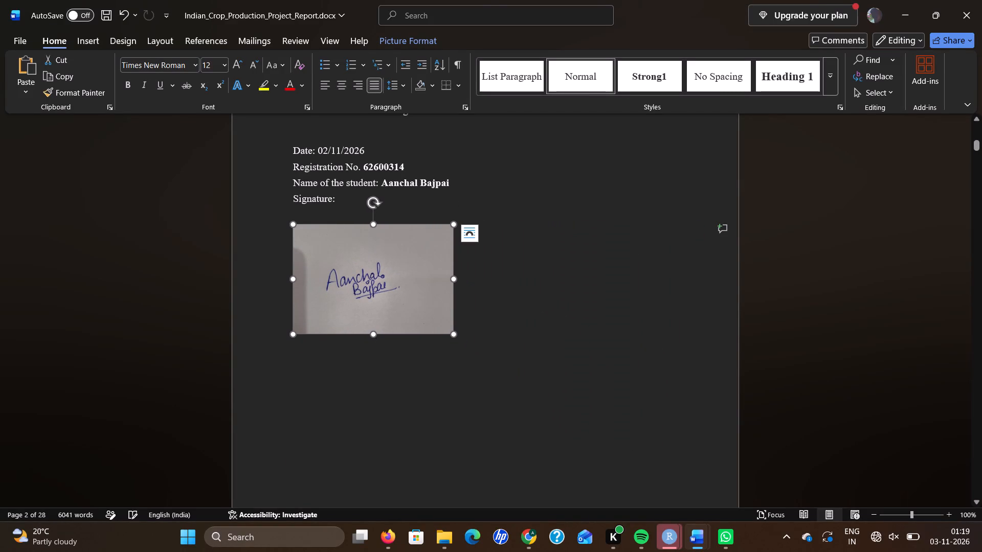
pyautogui.scroll(1, 575, 312)
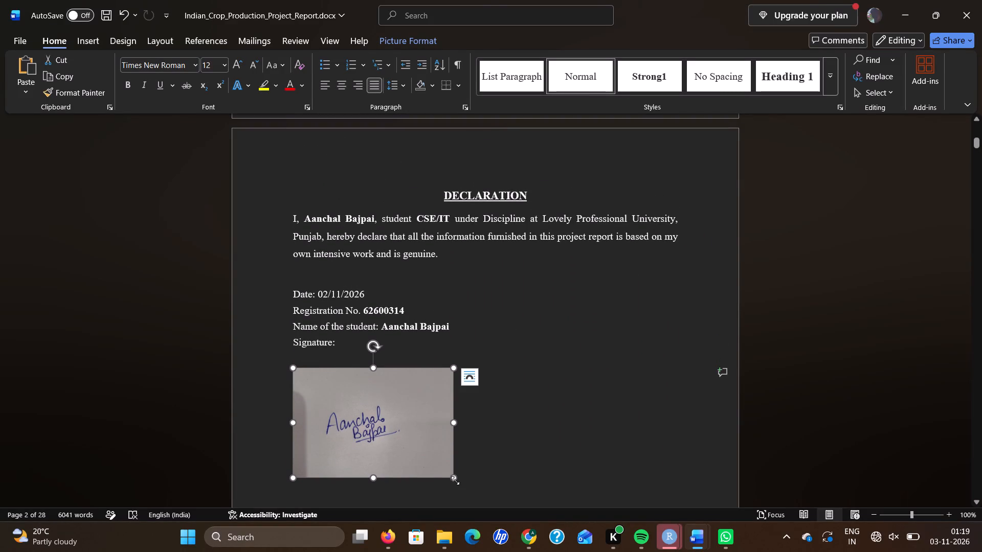
pyautogui.moveTo(455, 480); pyautogui.dragTo(367, 433)
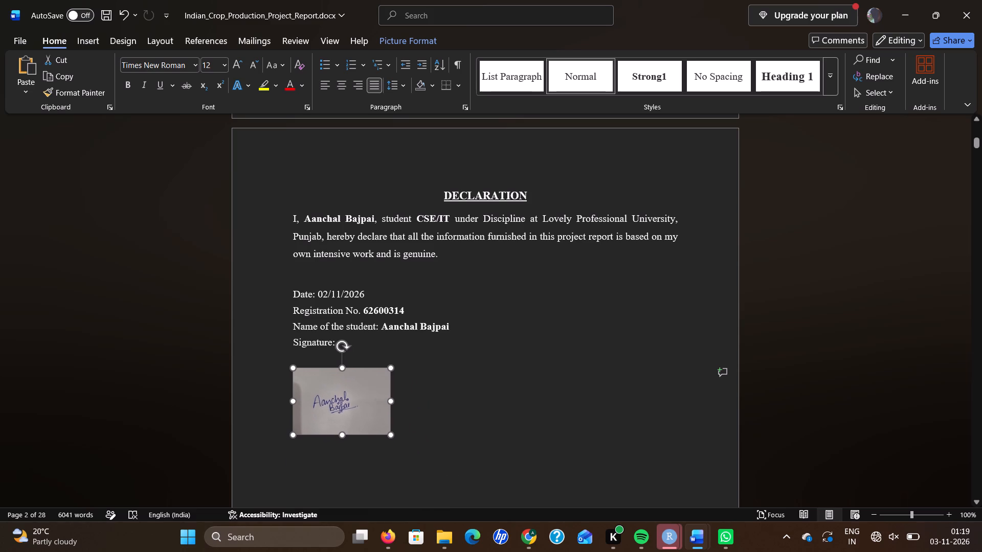
# Resize the signature image below the Signature line on the Declaration page so it is slightly smaller.
pyautogui.moveTo(367, 433); pyautogui.dragTo(338, 418)
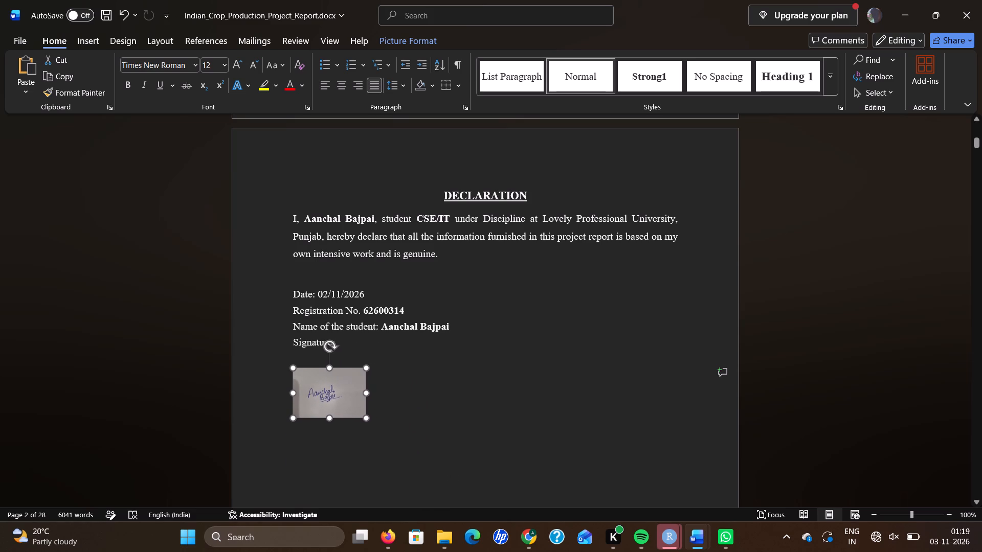
pyautogui.moveTo(338, 418); pyautogui.dragTo(333, 416)
pyautogui.click(416, 401)
pyautogui.moveTo(346, 384); pyautogui.dragTo(332, 372)
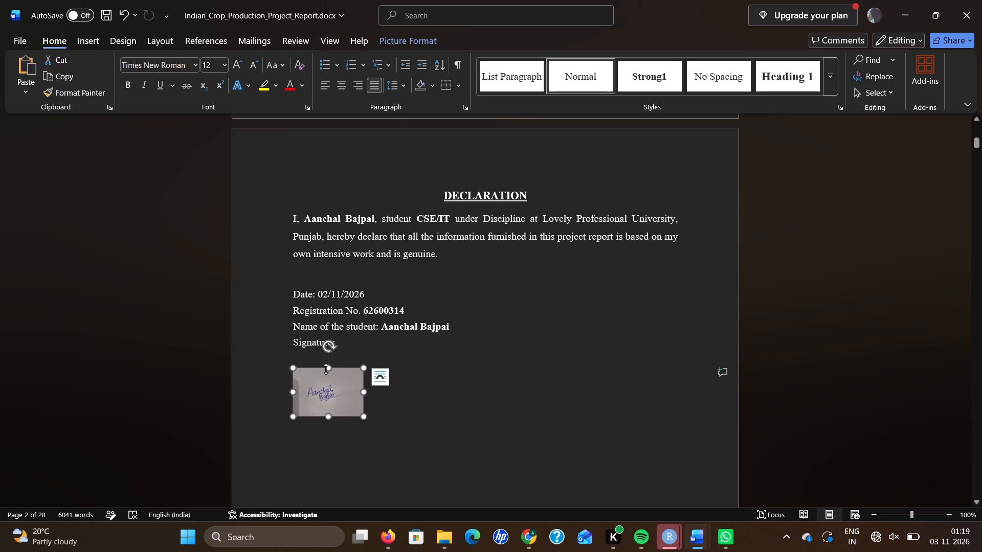
pyautogui.moveTo(328, 369); pyautogui.dragTo(328, 360)
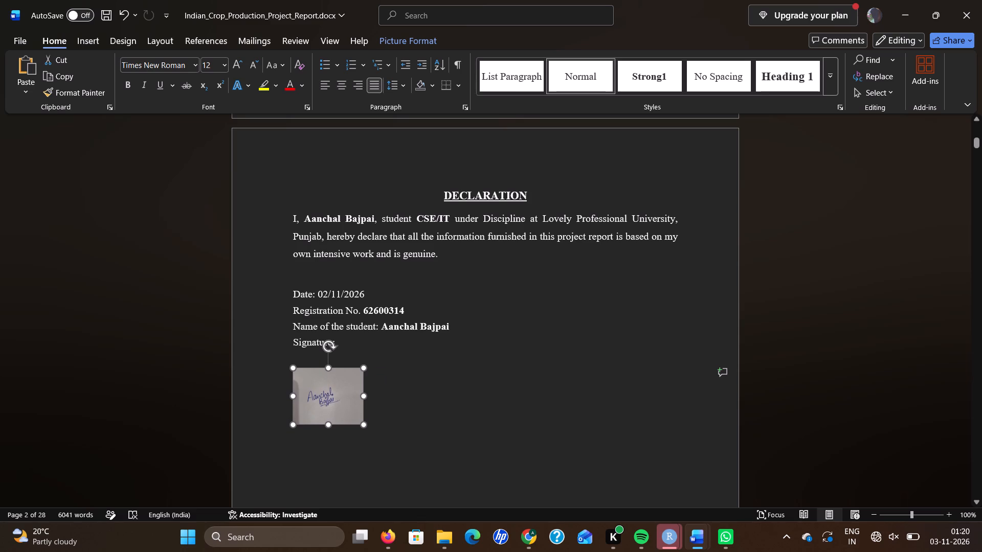
pyautogui.moveTo(328, 360); pyautogui.dragTo(328, 357)
pyautogui.moveTo(360, 398); pyautogui.dragTo(383, 398)
pyautogui.click(456, 414)
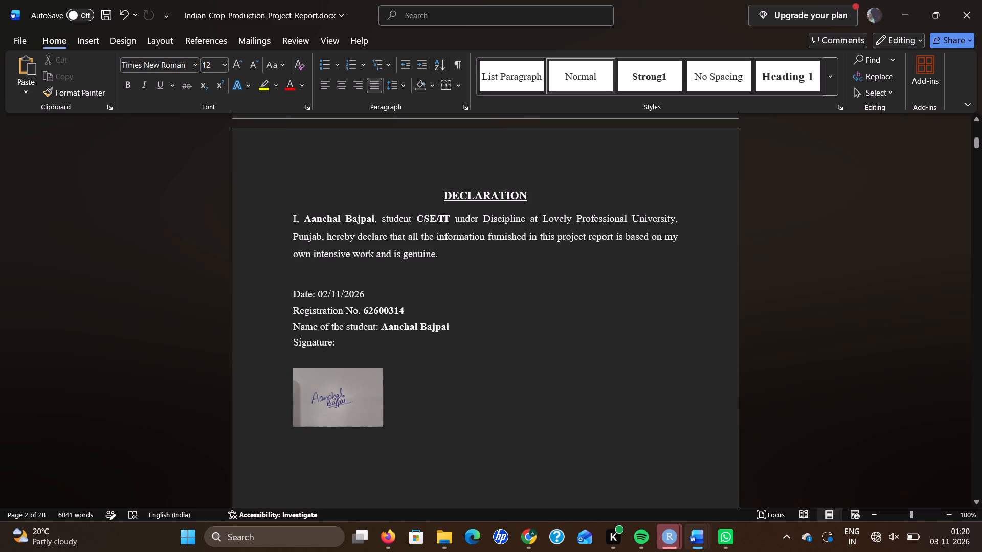
# Remove the empty line between "Signature:" and the signature image on the Declaration page.
pyautogui.click(298, 356)
pyautogui.press('BackSpace')
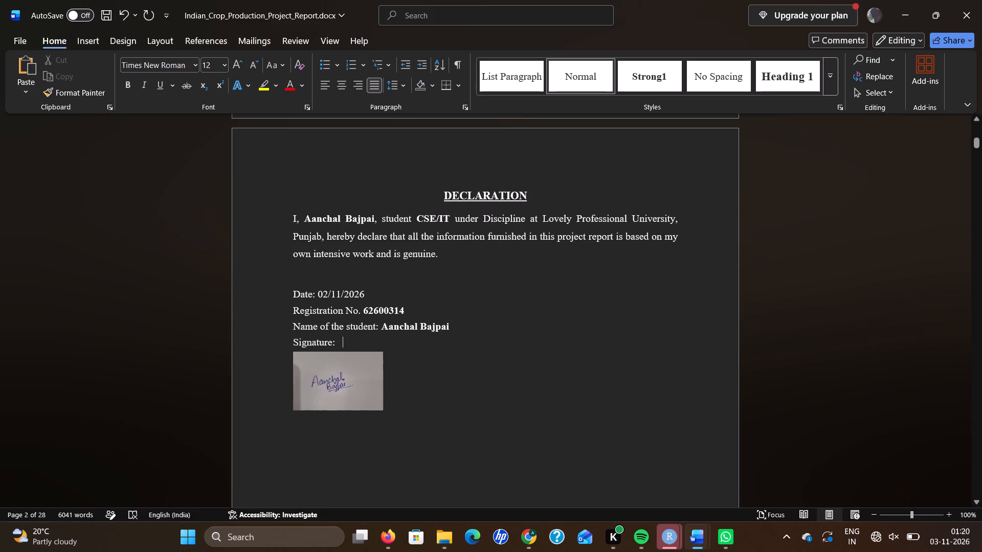
# Delete the Acknowledgement paragraph that thanks the Kaggle dataset's author and the government agencies.
pyautogui.scroll(-3, 453, 355)
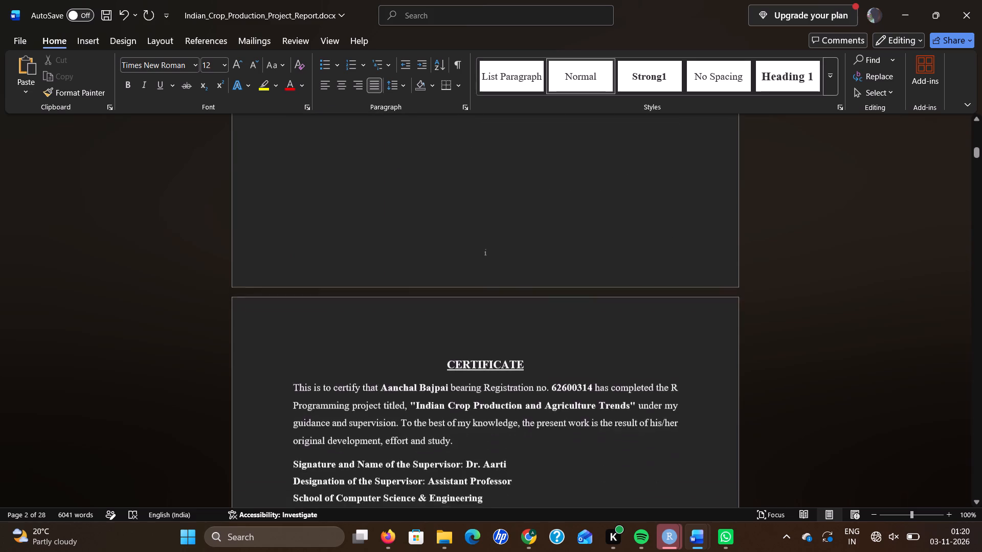
pyautogui.scroll(-2, 453, 355)
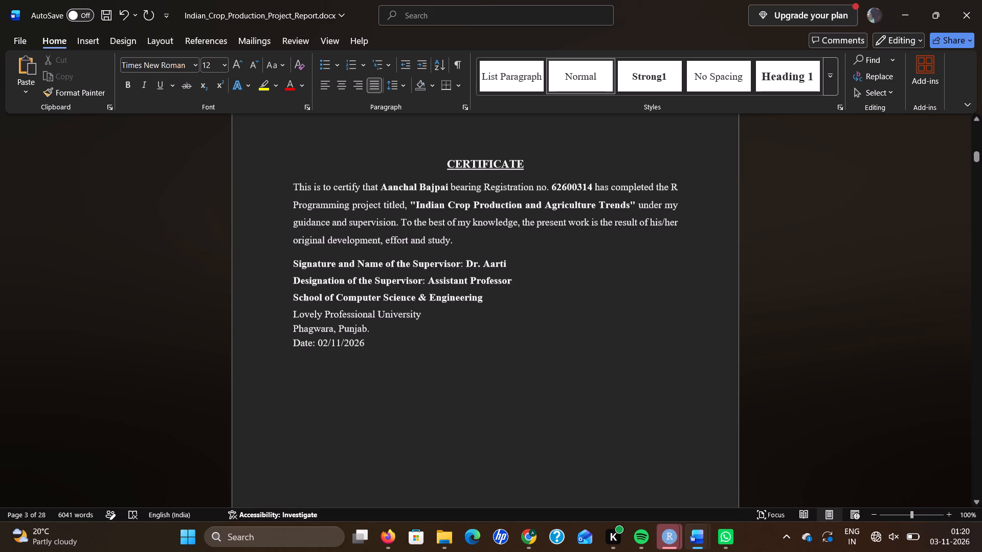
pyautogui.scroll(-2, 453, 355)
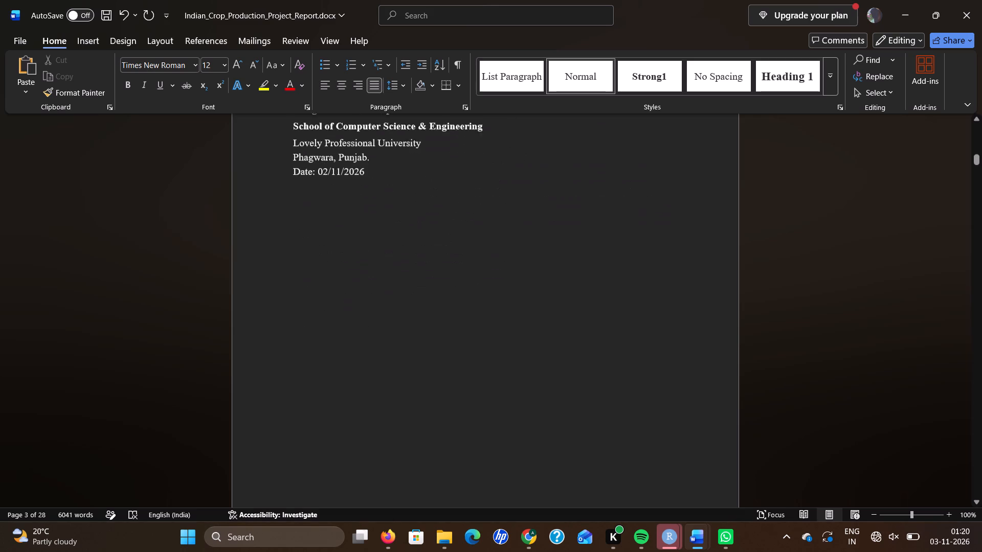
pyautogui.scroll(-3, 453, 355)
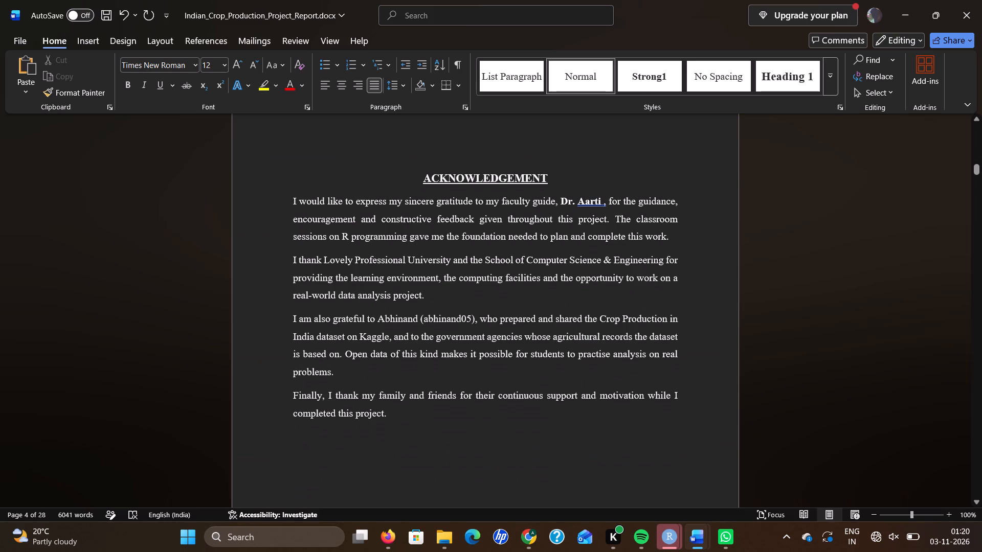
pyautogui.scroll(-1, 480, 320)
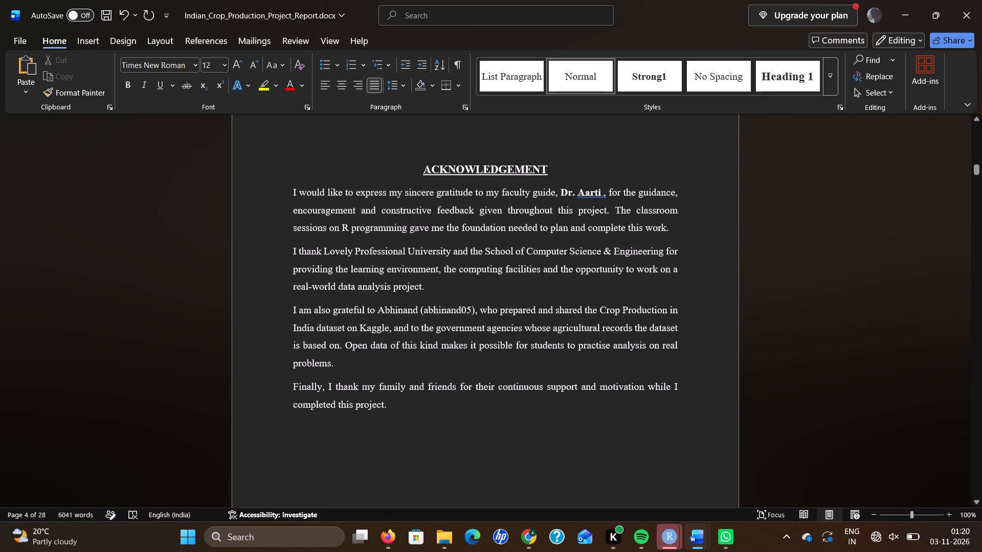
pyautogui.scroll(-1, 480, 320)
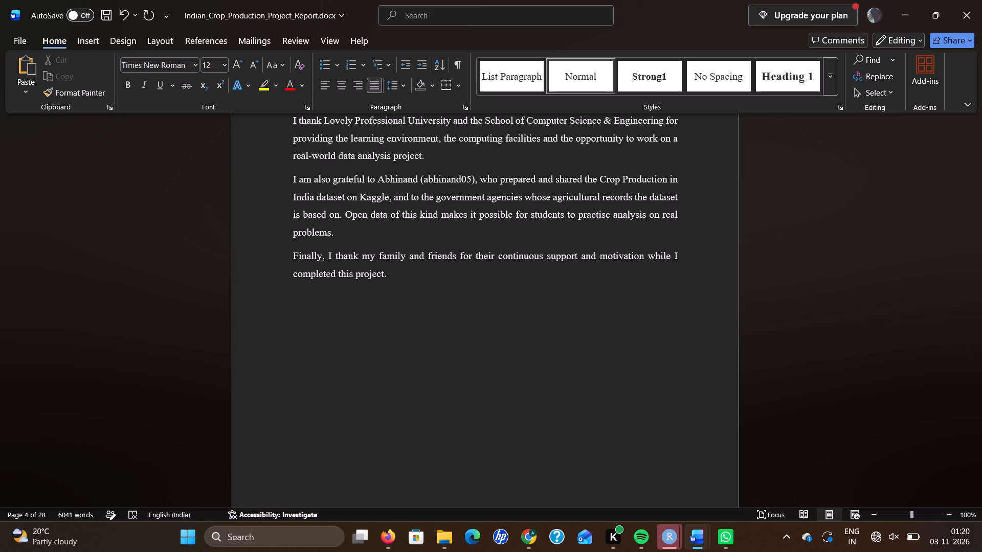
pyautogui.scroll(1, 480, 320)
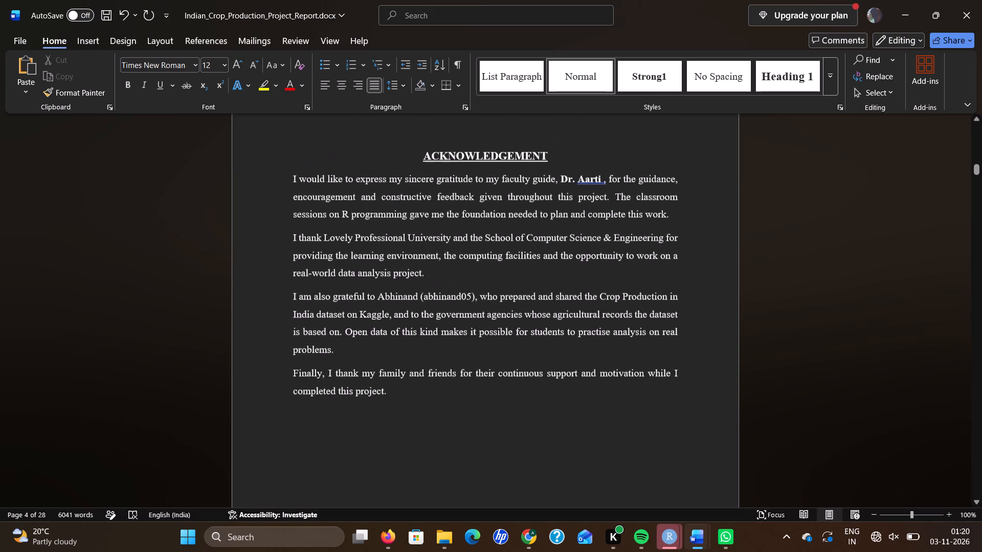
pyautogui.scroll(1, 480, 320)
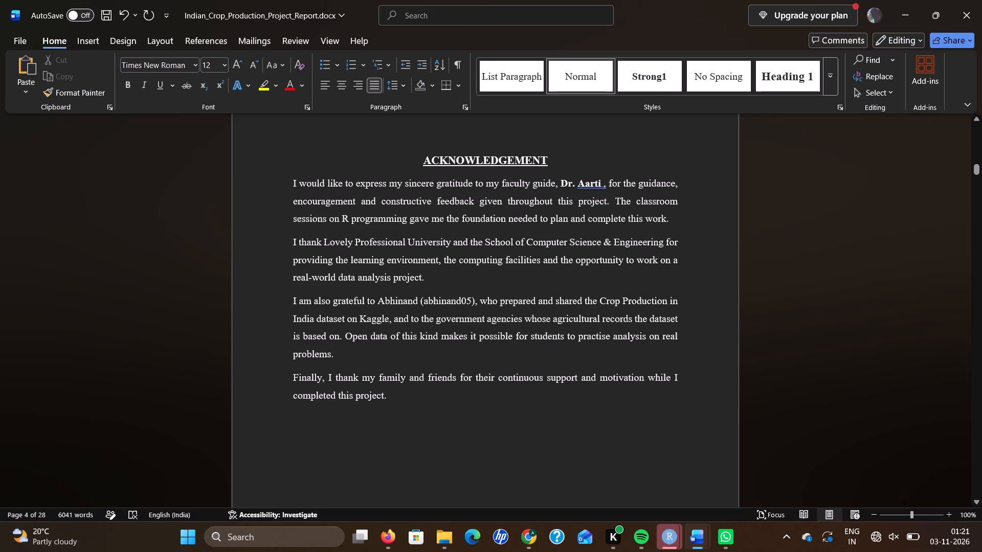
pyautogui.click(286, 294)
pyautogui.moveTo(286, 294); pyautogui.dragTo(334, 336)
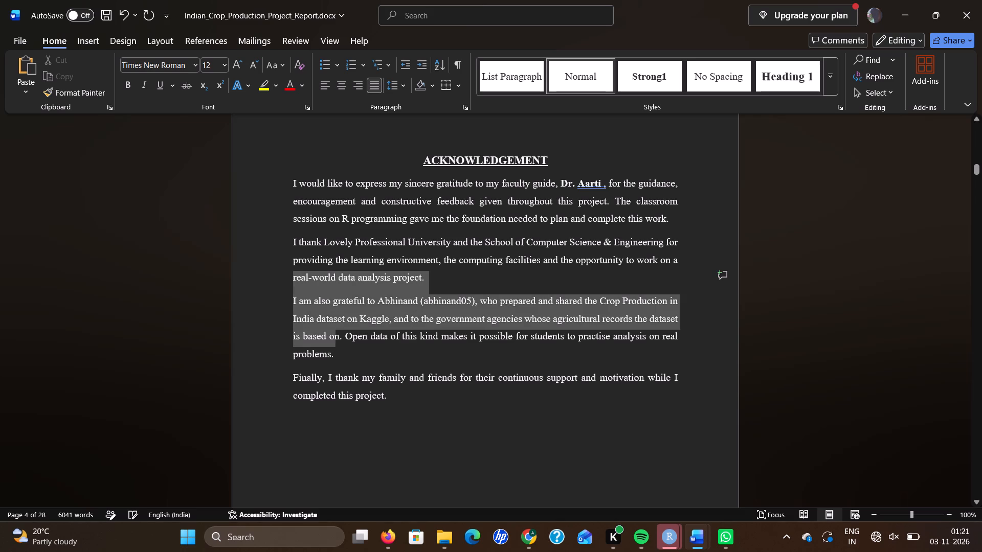
pyautogui.moveTo(334, 336); pyautogui.dragTo(334, 336)
pyautogui.click(476, 274)
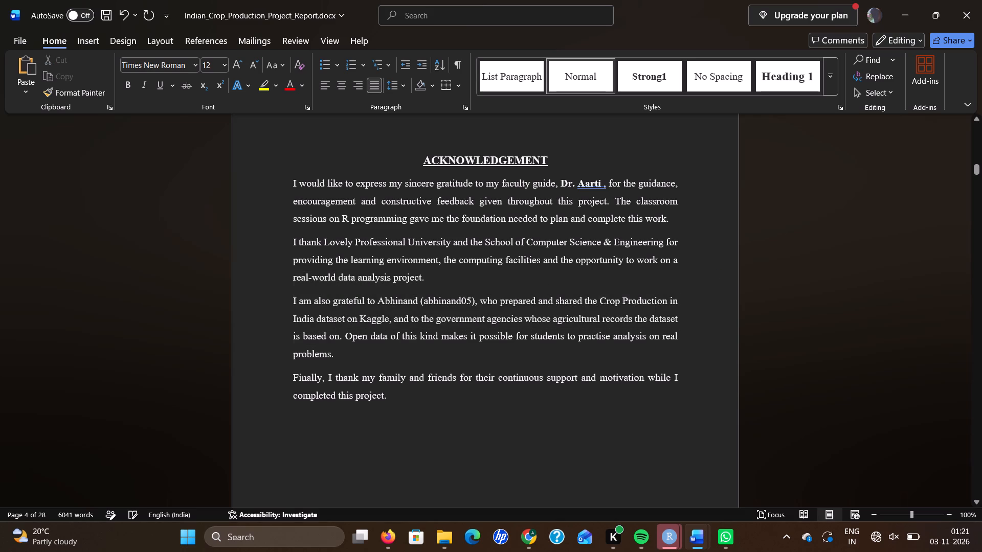
pyautogui.moveTo(291, 300); pyautogui.dragTo(354, 361)
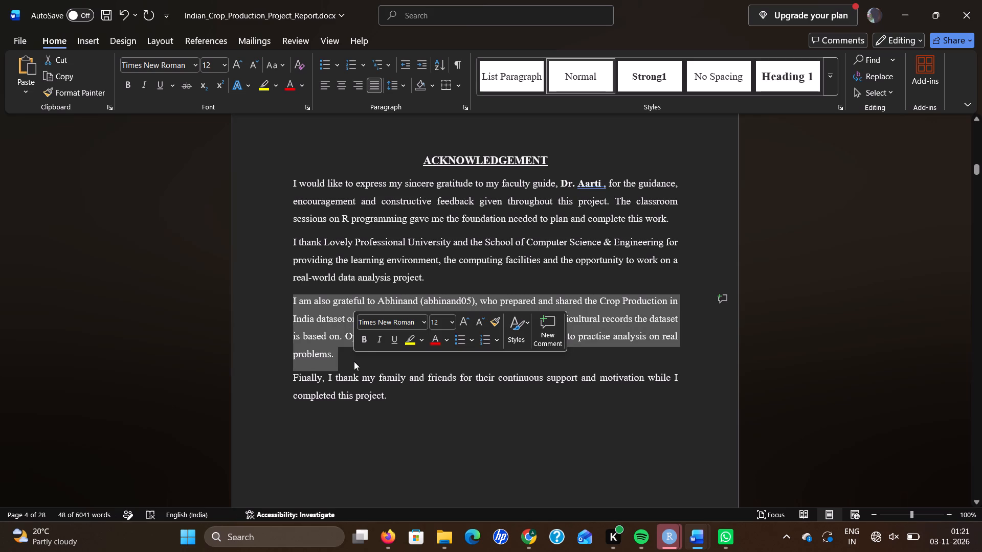
pyautogui.press('BackSpace')
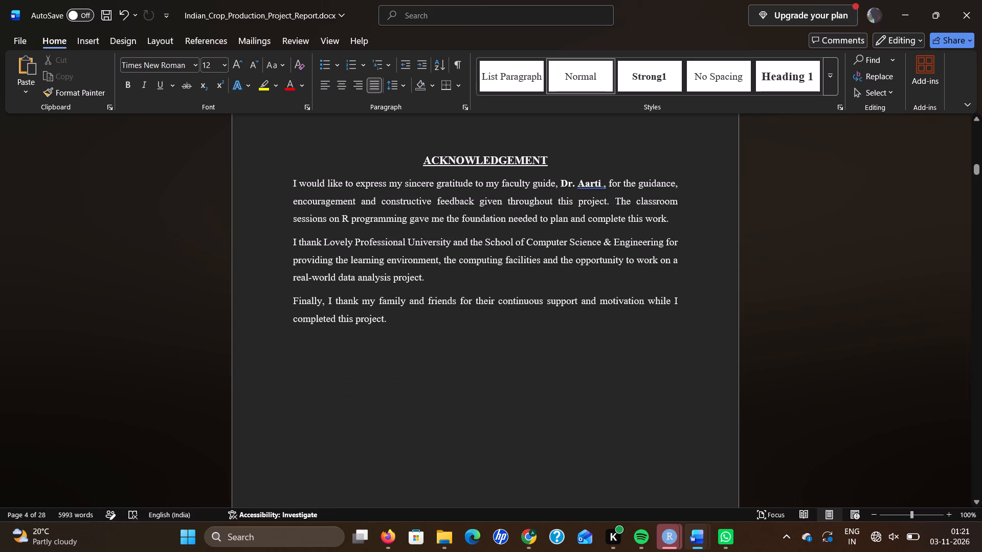
# Review the report from the table of contents through the Introduction, Source of Dataset and EDA Process sections.
pyautogui.scroll(-4, 437, 355)
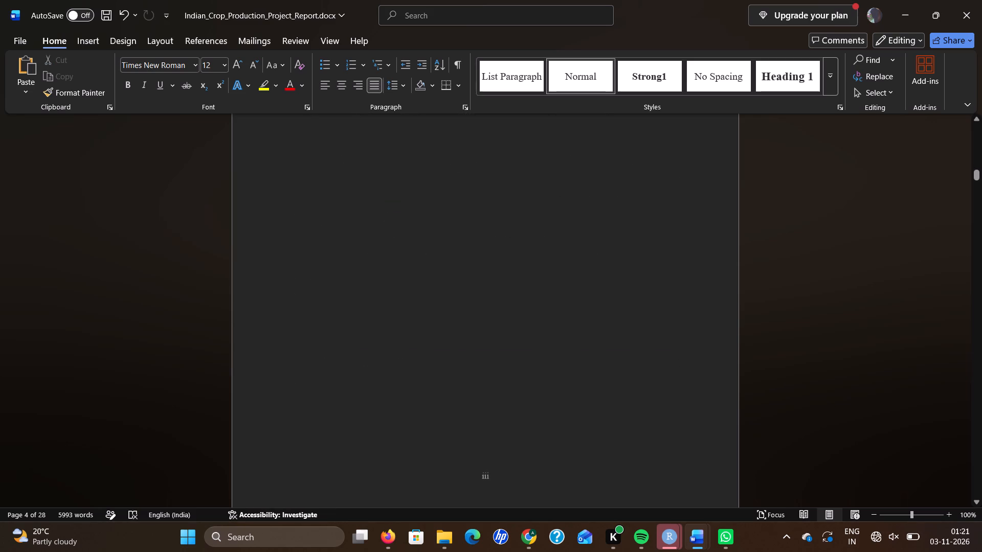
pyautogui.scroll(-3, 437, 355)
pyautogui.scroll(2, 437, 355)
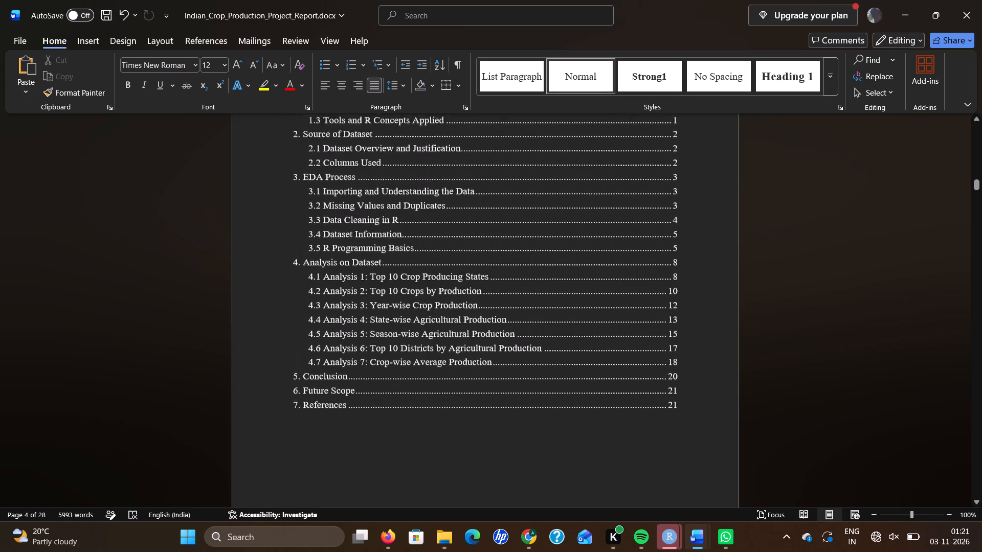
pyautogui.scroll(2, 437, 355)
pyautogui.scroll(-3, 437, 355)
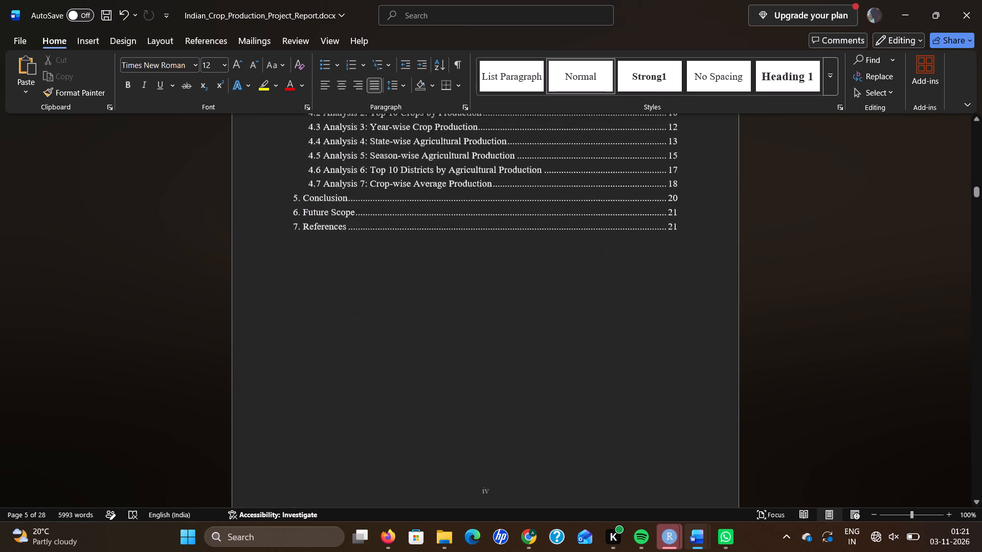
pyautogui.scroll(-6, 437, 355)
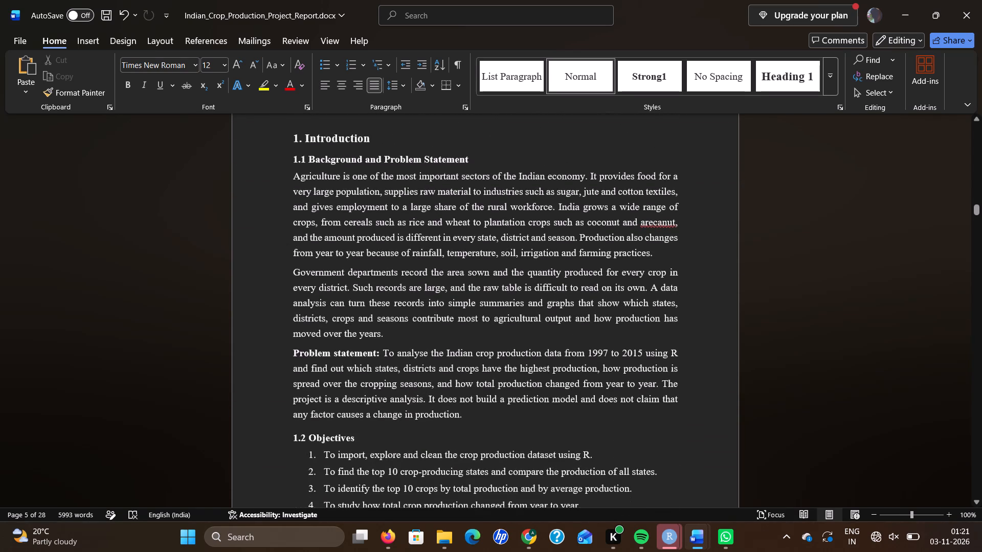
pyautogui.scroll(-7, 437, 355)
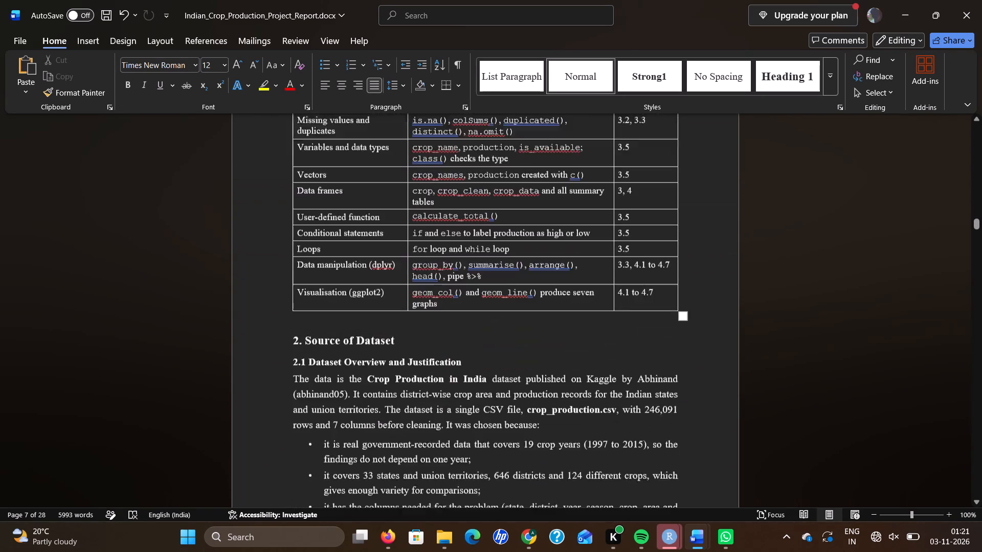
pyautogui.scroll(-7, 437, 355)
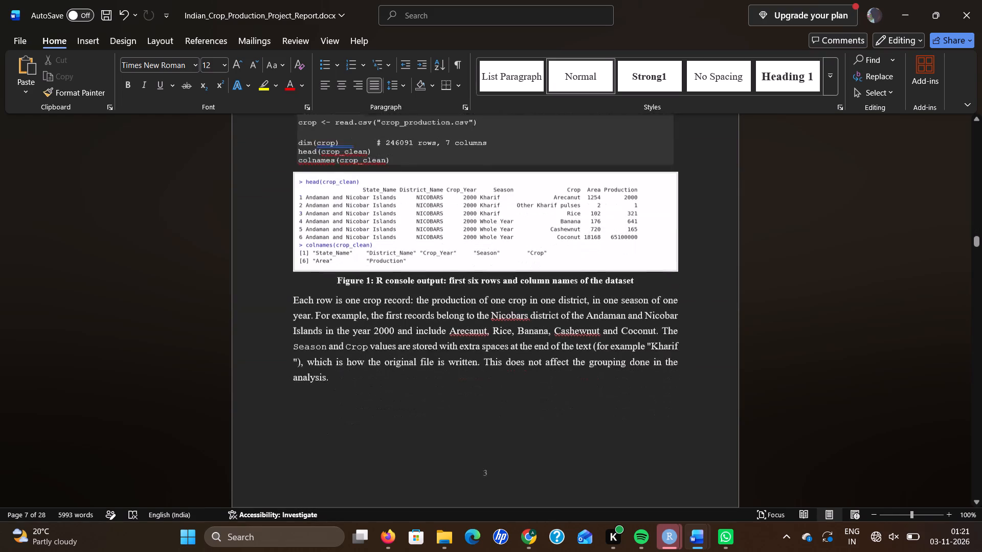
pyautogui.scroll(-4, 437, 355)
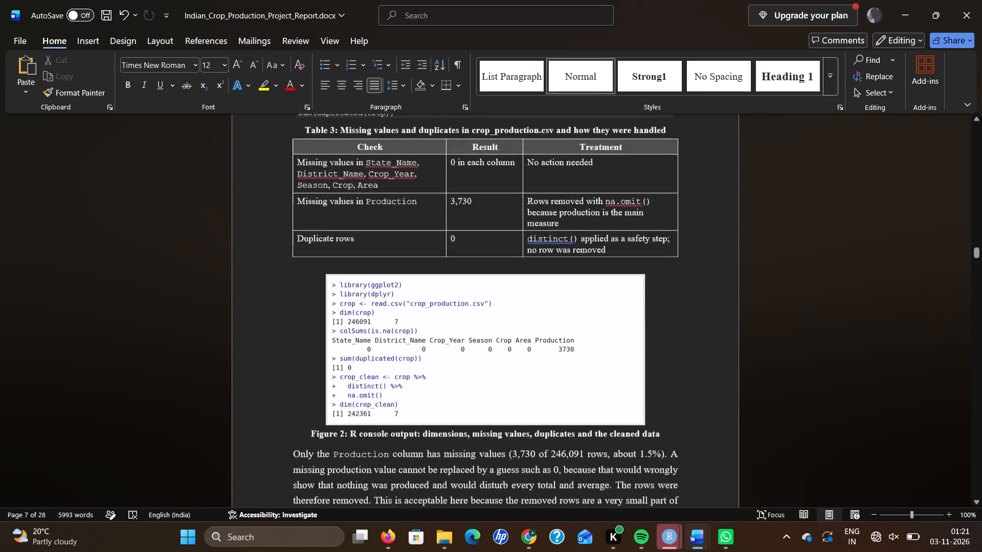
pyautogui.scroll(-7, 437, 355)
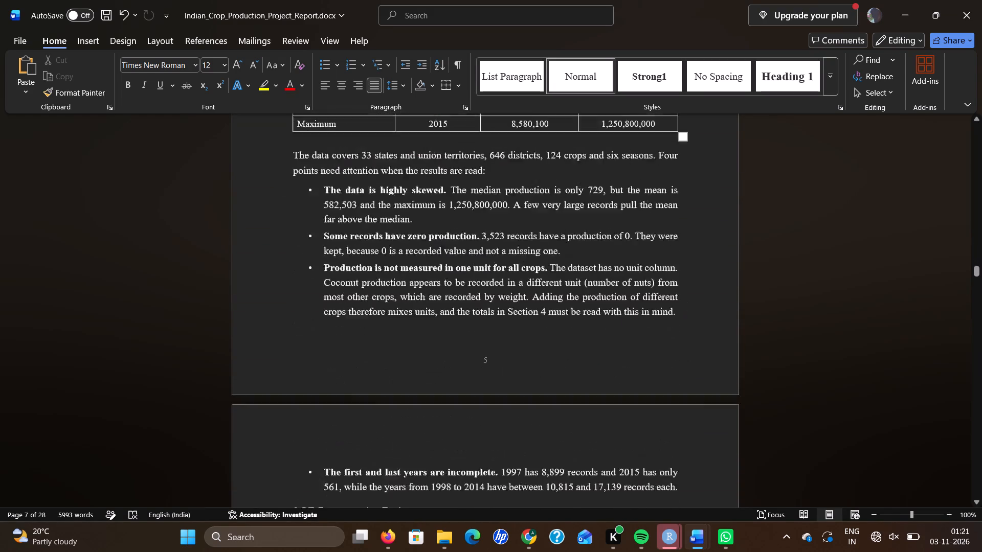
pyautogui.scroll(-5, 437, 355)
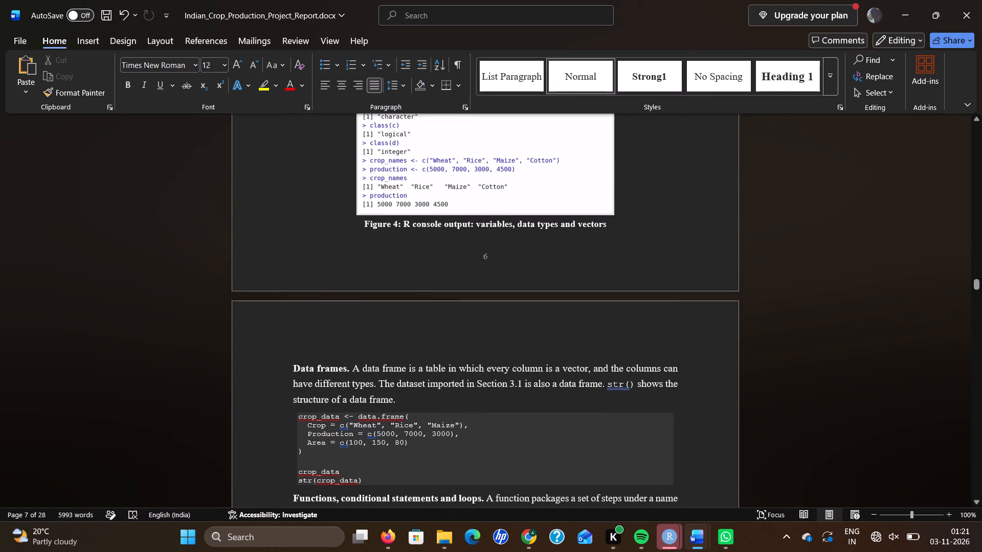
pyautogui.scroll(-2, 437, 355)
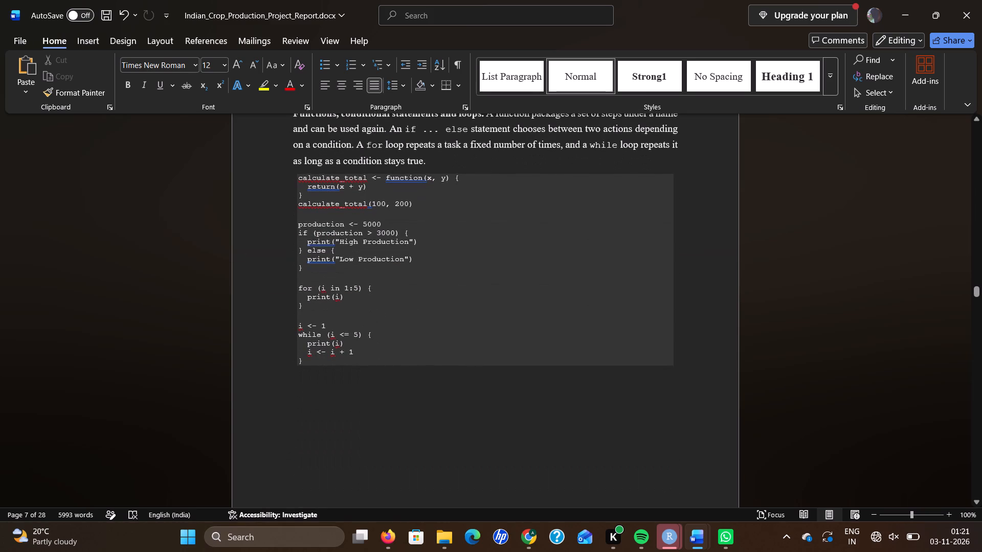
pyautogui.scroll(-4, 437, 355)
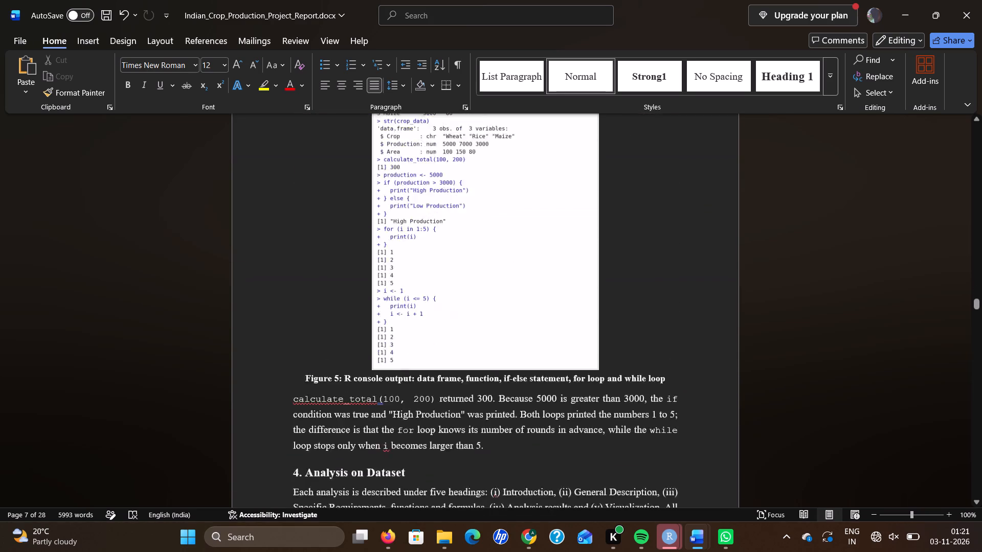
# Review the rest of the report from the Analysis on Dataset section through Future Scope to the References page.
pyautogui.scroll(-6, 437, 355)
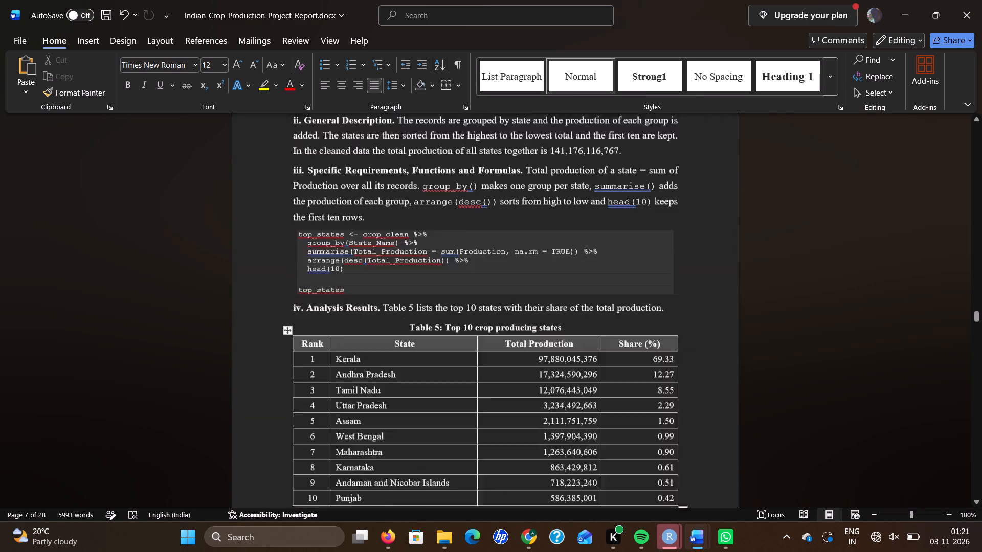
pyautogui.scroll(-9, 437, 355)
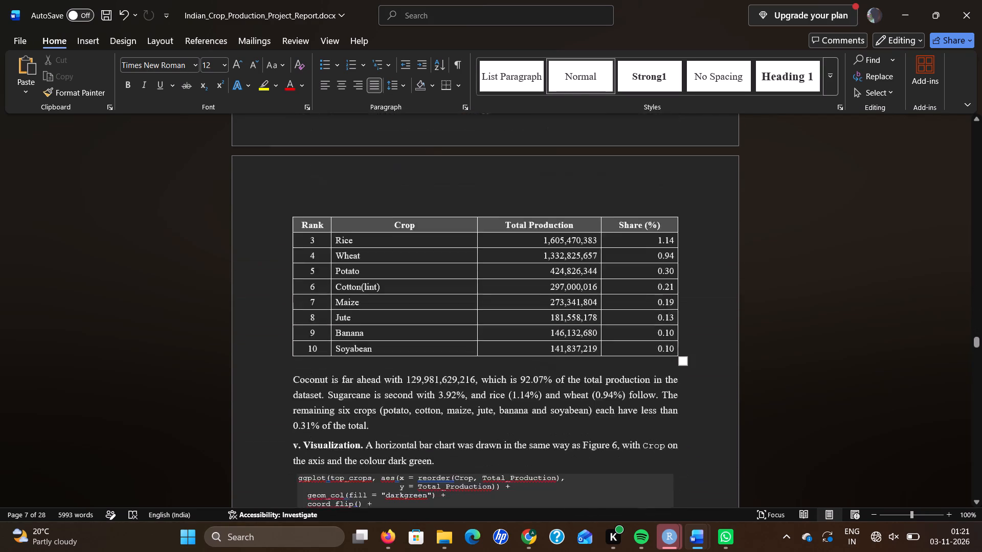
pyautogui.scroll(-3, 437, 355)
pyautogui.scroll(-20, 437, 355)
pyautogui.scroll(-4, 437, 355)
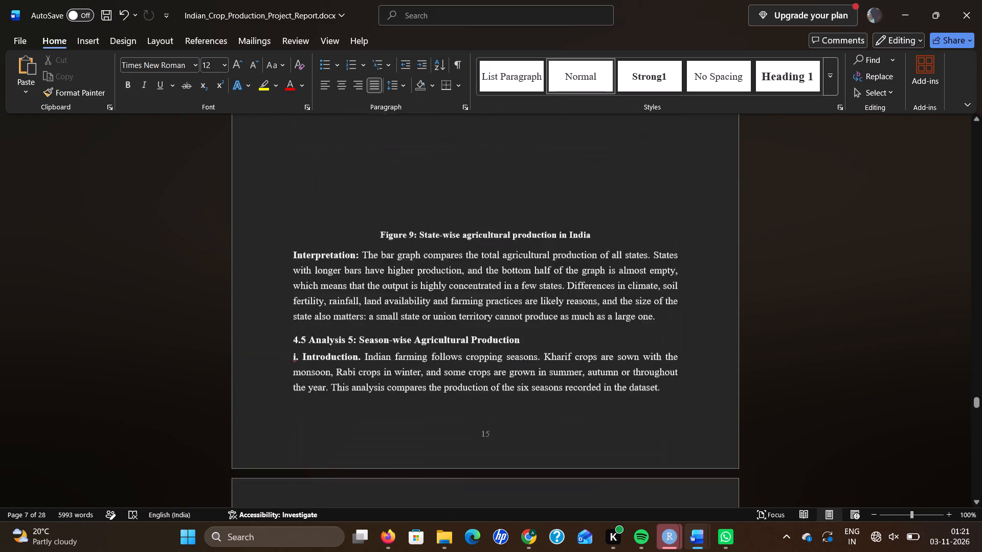
pyautogui.scroll(-19, 437, 355)
pyautogui.scroll(3, 437, 355)
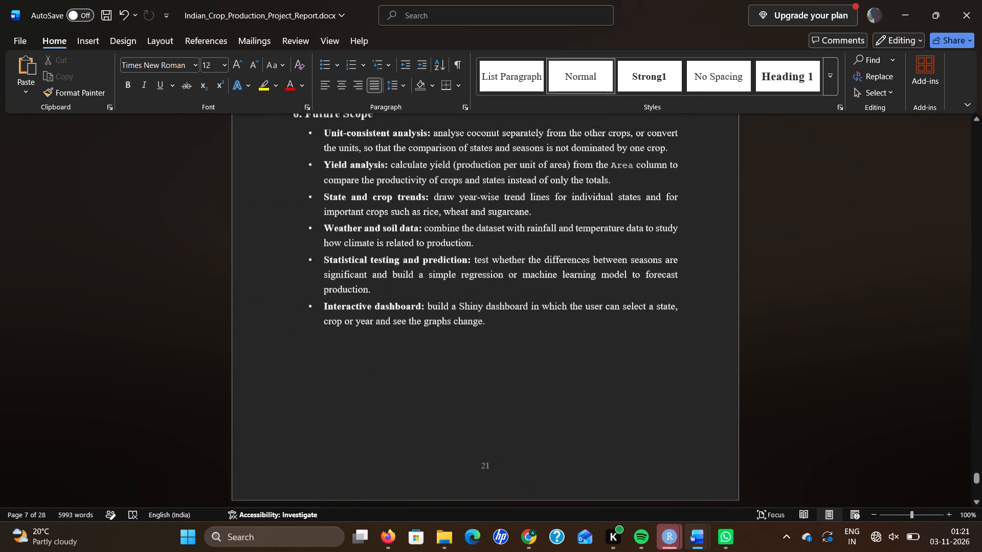
pyautogui.scroll(3, 437, 355)
pyautogui.scroll(-1, 373, 479)
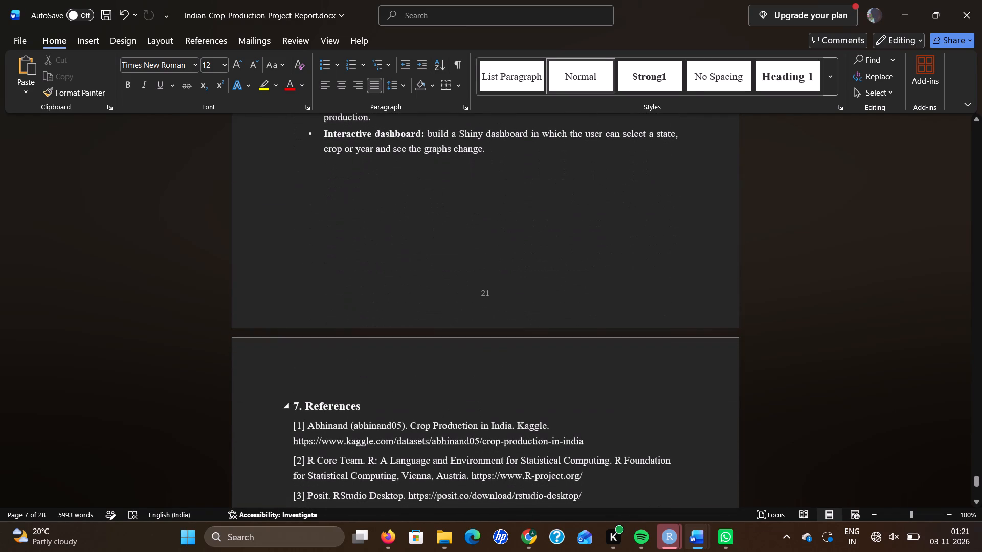
pyautogui.click(290, 373)
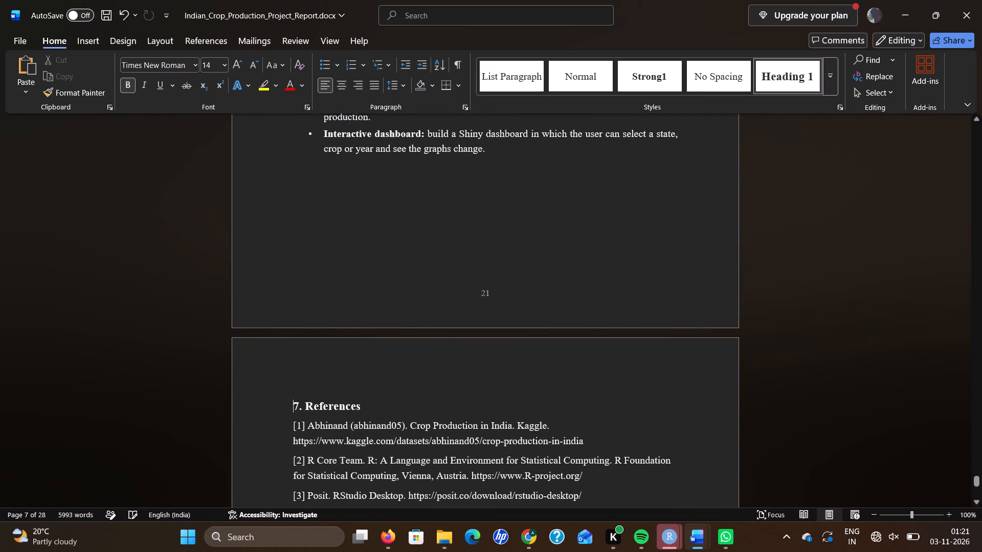
# In the table of contents, set the page number of the "7. References" entry to 22.
pyautogui.scroll(-6, 409, 366)
pyautogui.scroll(20, 409, 366)
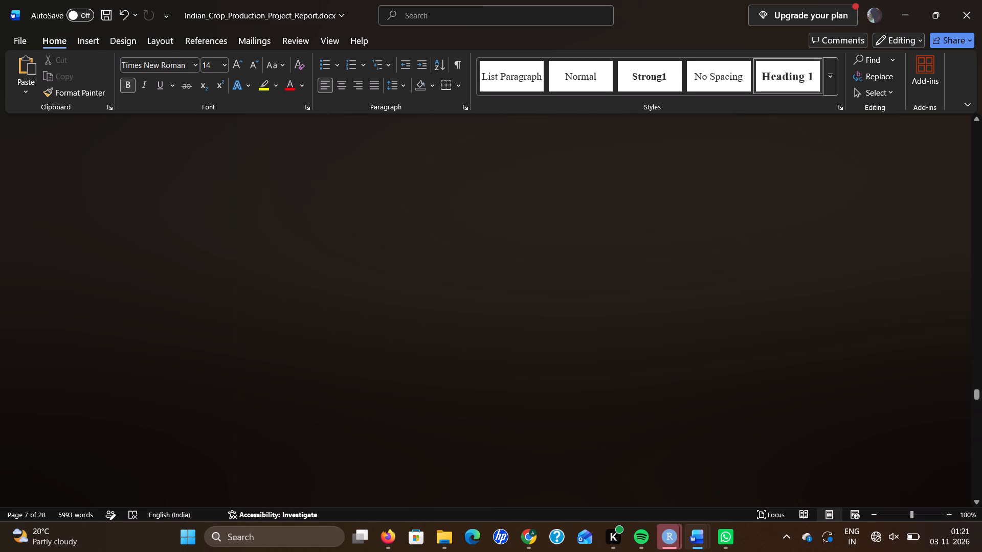
pyautogui.scroll(20, 409, 366)
pyautogui.scroll(2, 409, 366)
pyautogui.scroll(-8, 409, 366)
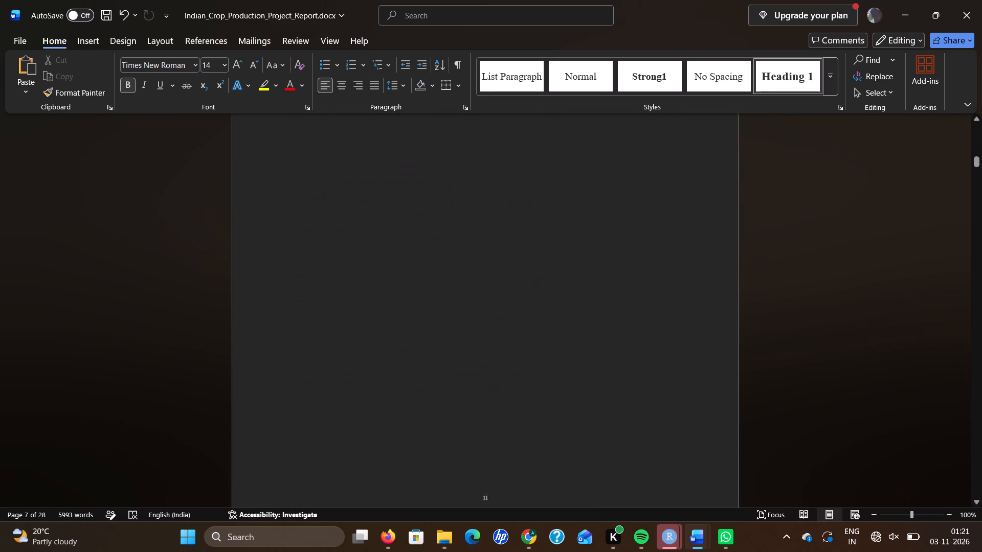
pyautogui.scroll(-10, 409, 366)
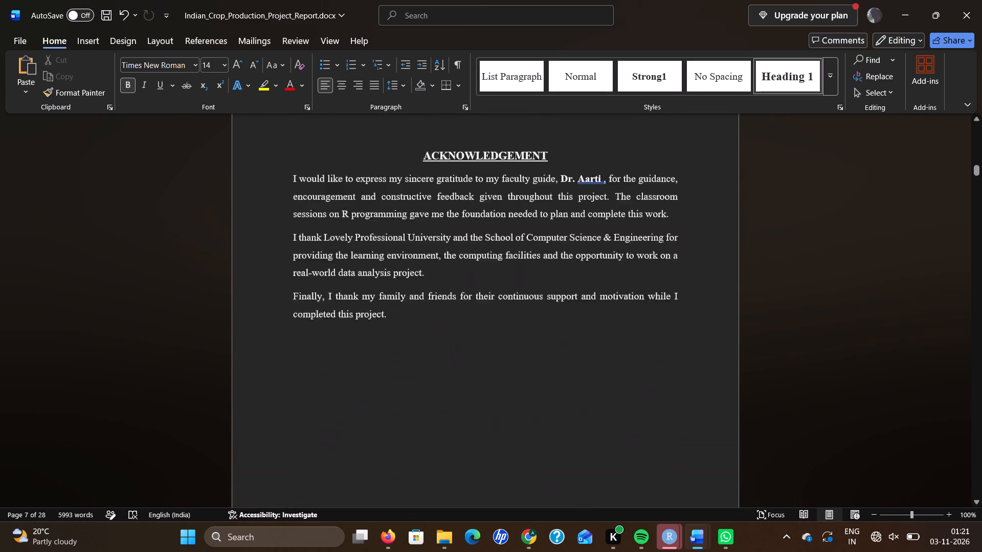
pyautogui.scroll(-5, 409, 366)
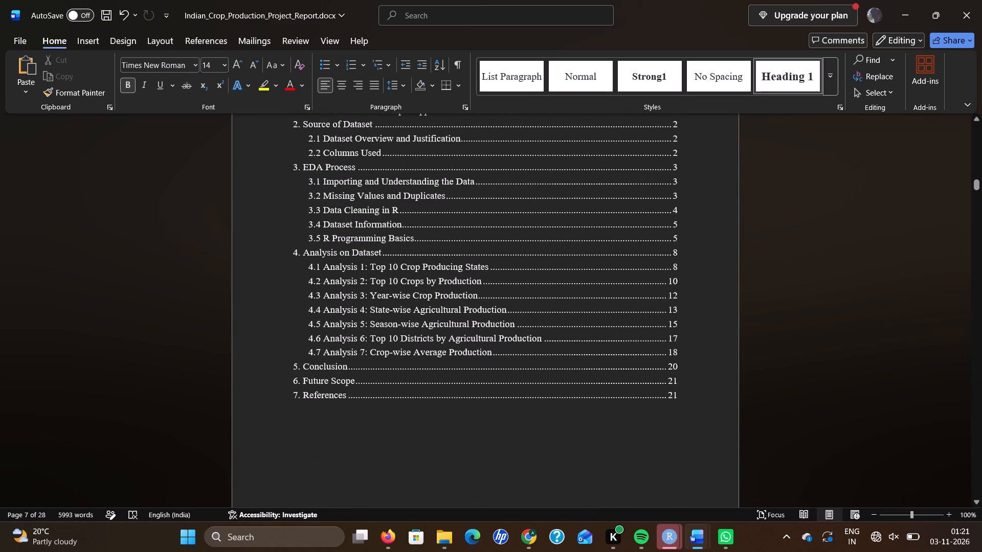
pyautogui.click(681, 396)
pyautogui.press('BackSpace')
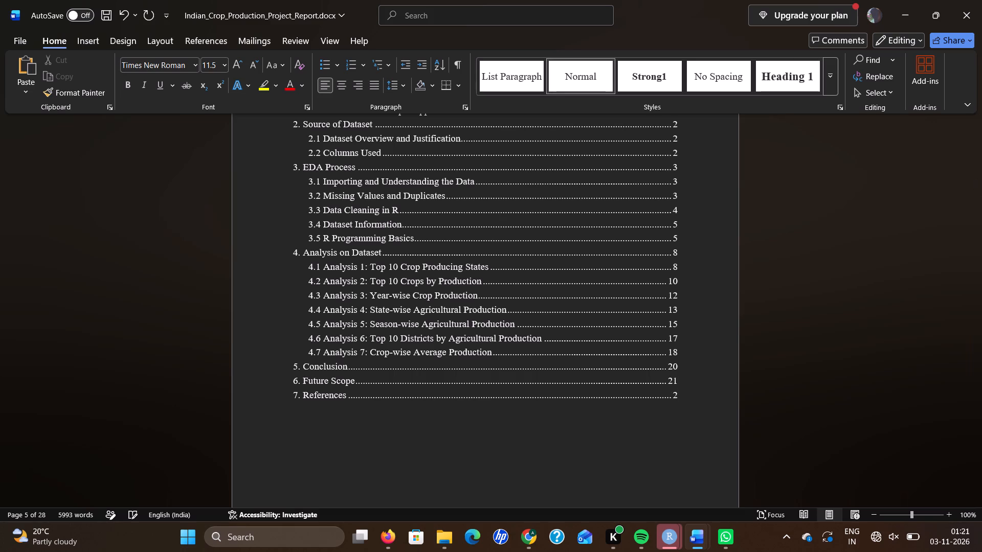
pyautogui.press('2')
# Save the report under its existing file name and look over the cover page.
pyautogui.hotkey('ctrl', 's')
pyautogui.scroll(10, 533, 297)
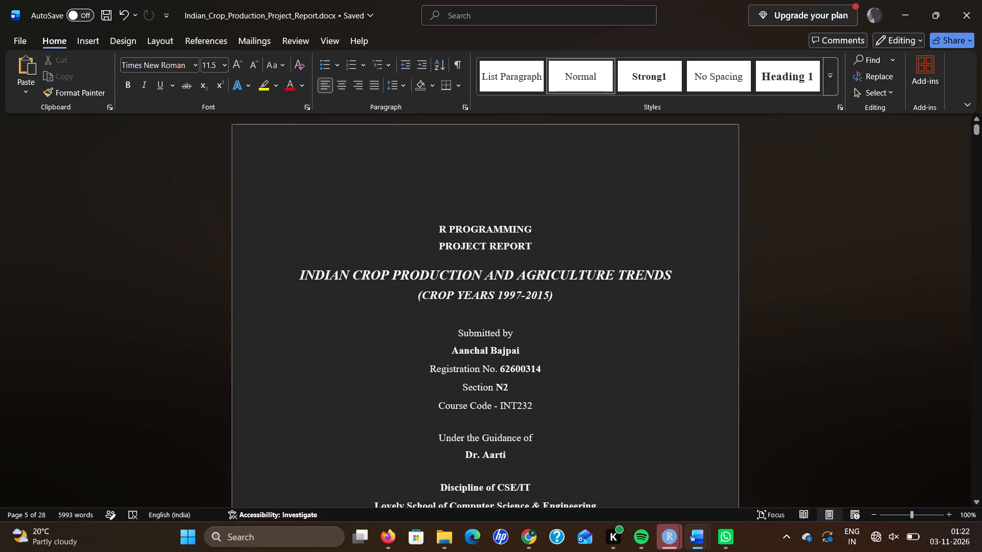
pyautogui.scroll(-3, 533, 297)
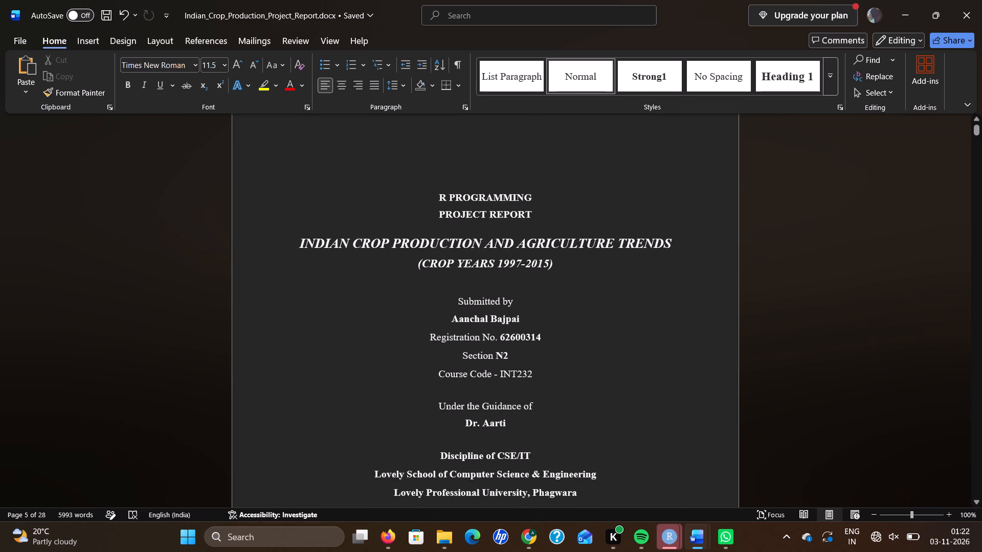
pyautogui.scroll(-1, 567, 309)
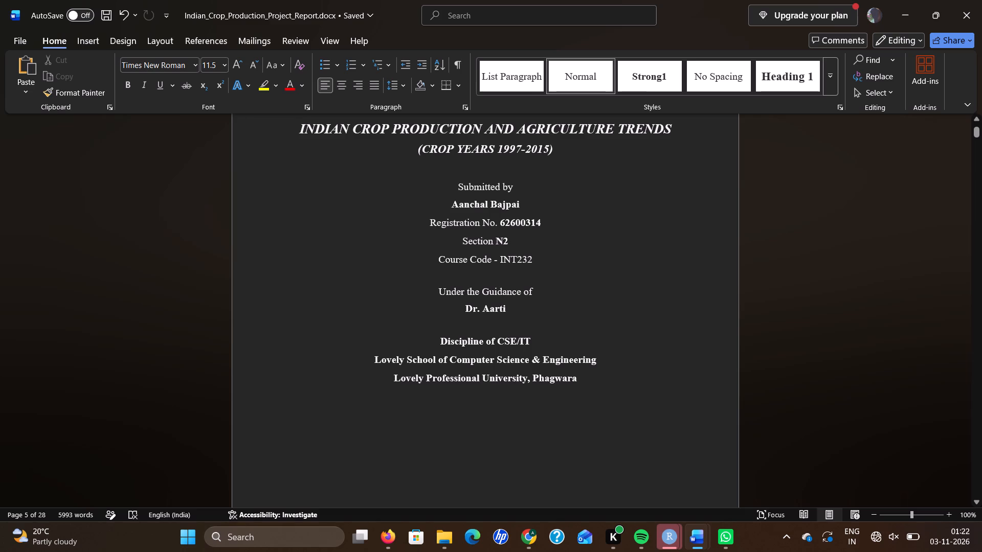
pyautogui.hotkey('ctrl', 's')
pyautogui.click(27, 40)
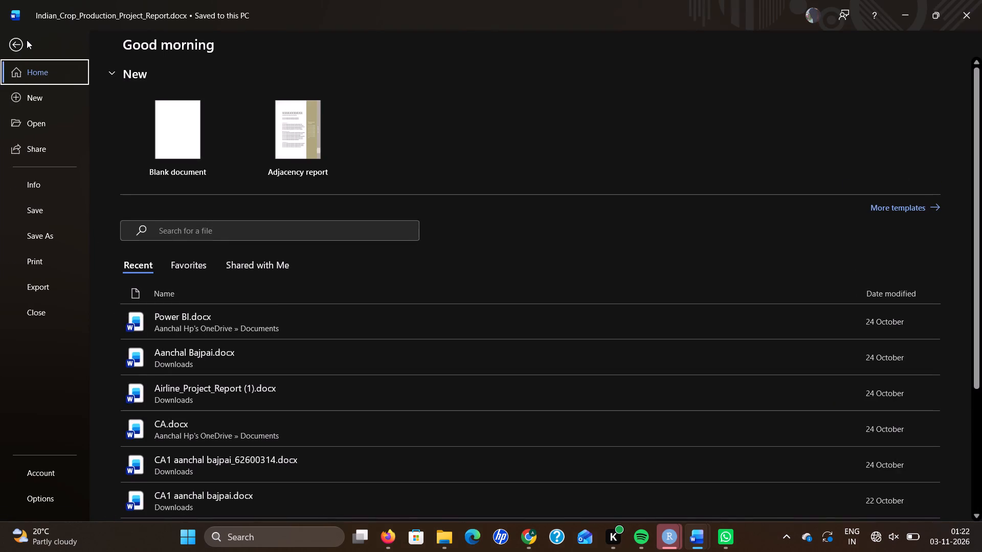
pyautogui.click(55, 211)
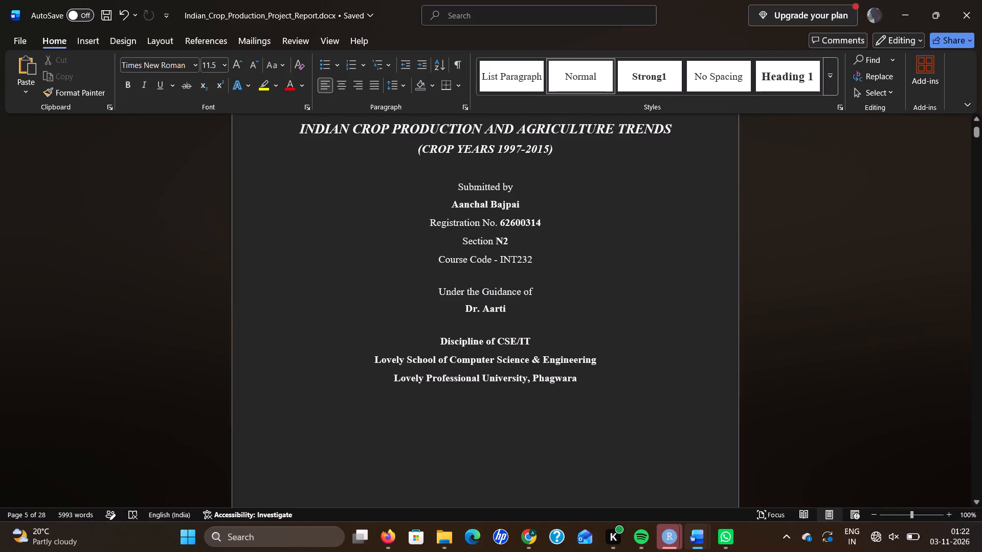
# Start saving a separate copy of the report by bringing up the choice of save locations.
pyautogui.click(19, 42)
pyautogui.click(44, 241)
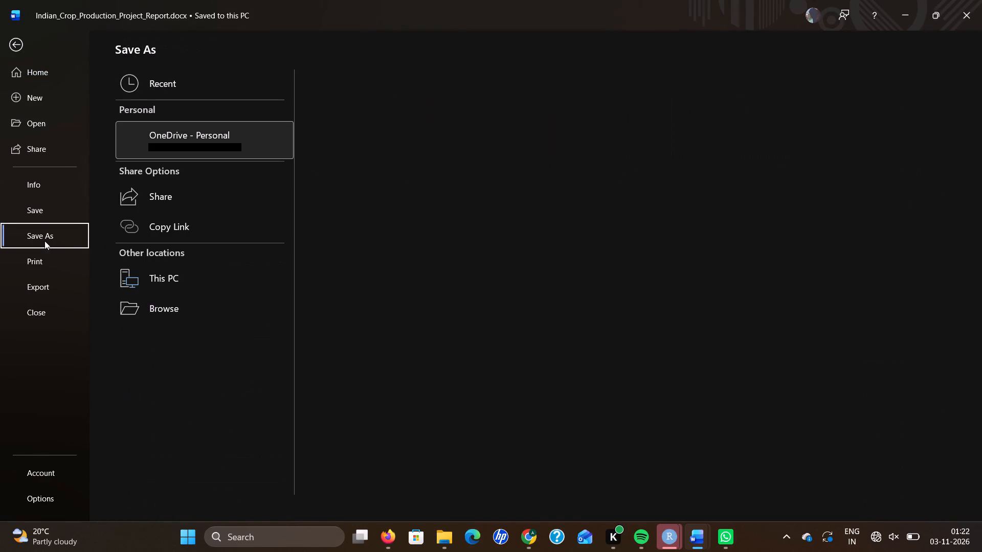